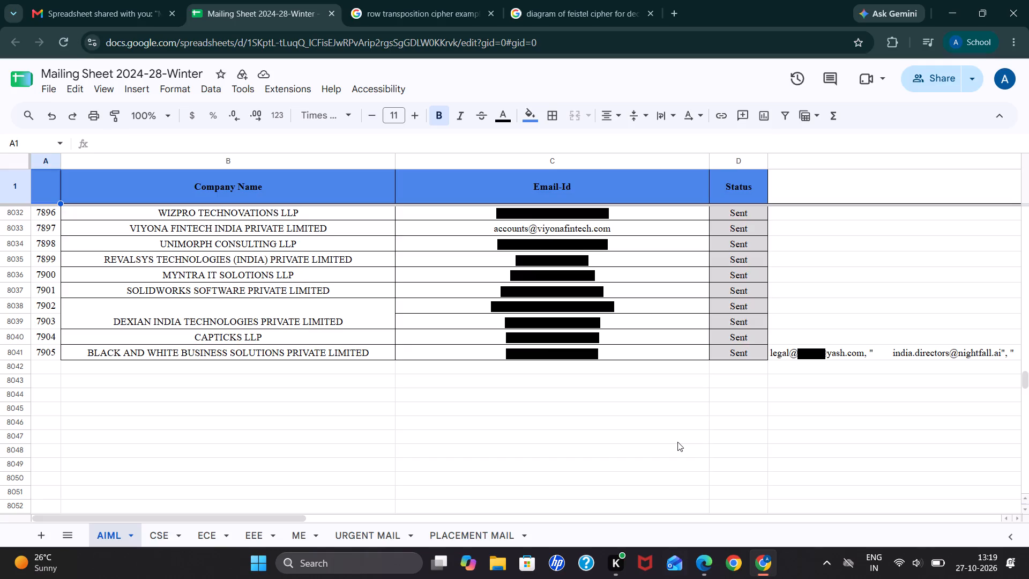
Find the WhatsApp app with the Windows search and launch it.
click(704, 556)
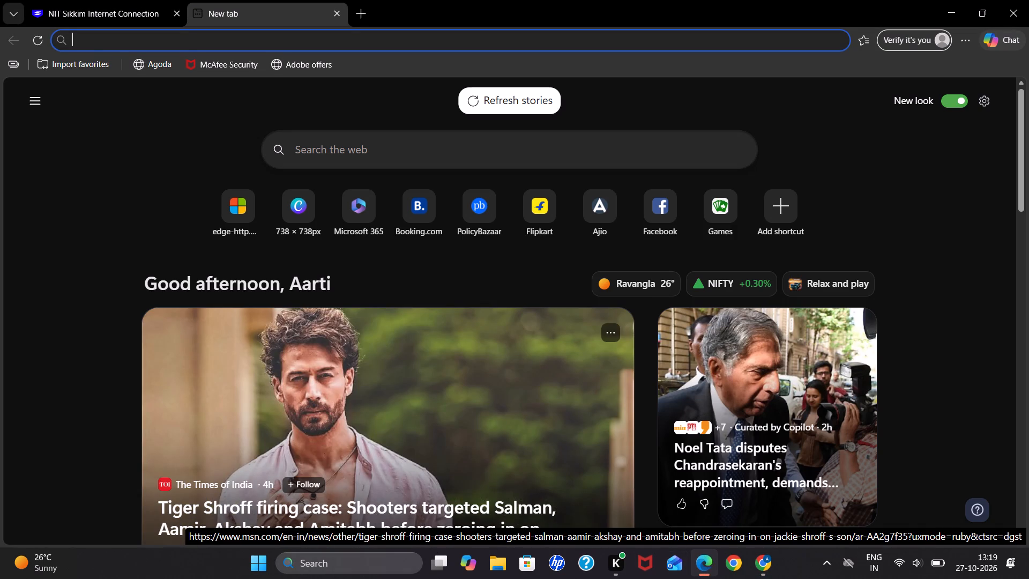
click(393, 561)
text(wh)
key(Return)
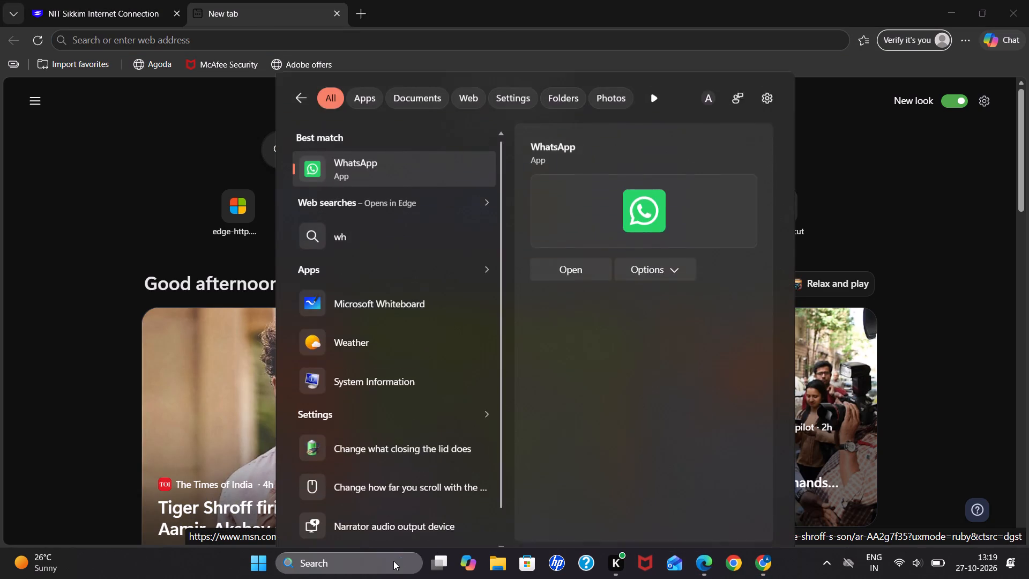
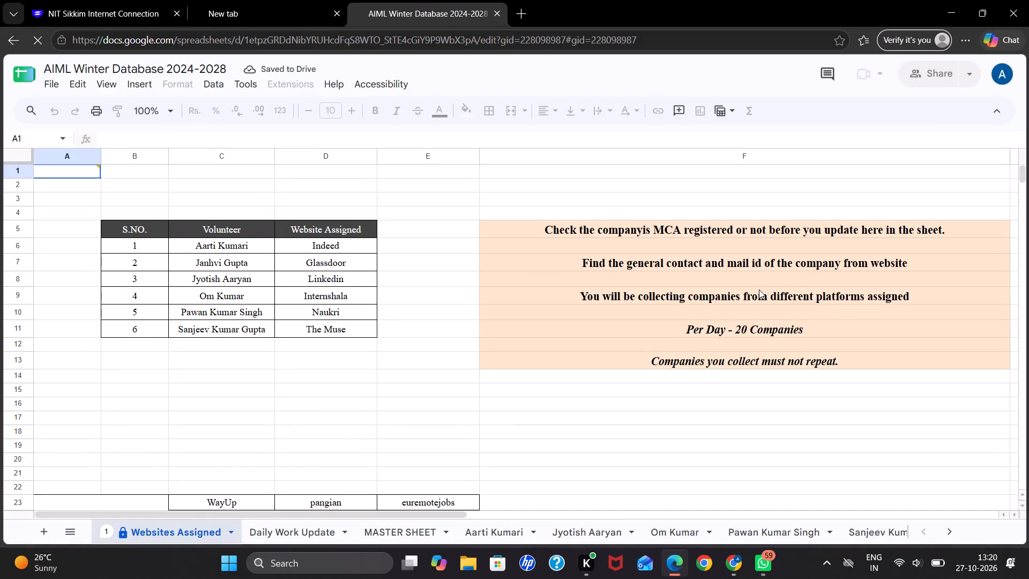
Open the first volunteer's individual sheet in the AIML Winter Database and look through its company rows, contacts and highlighted entries.
click(512, 533)
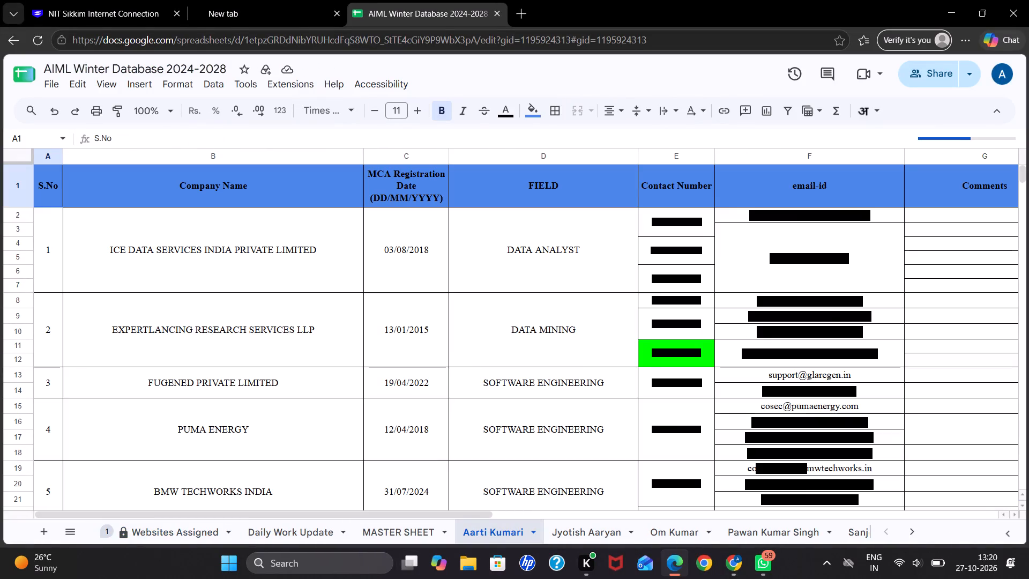
scroll(839, 311, down, 2)
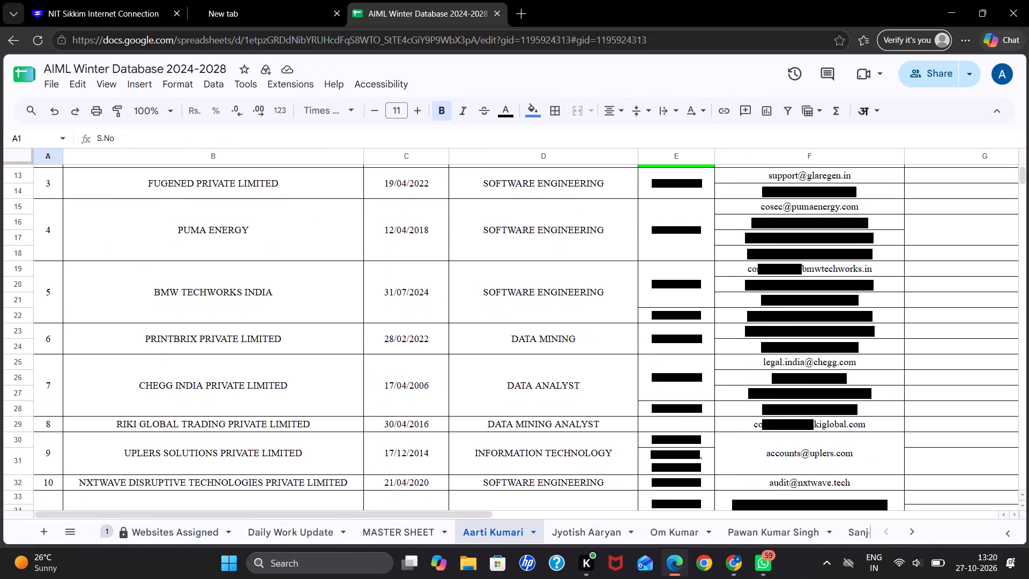
scroll(839, 311, down, 2)
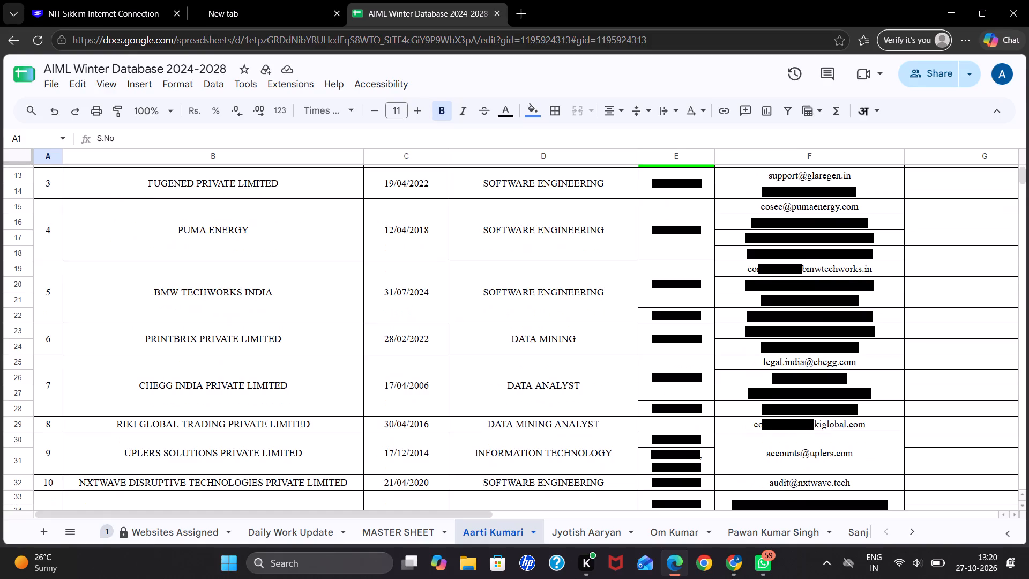
scroll(730, 248, down, 6)
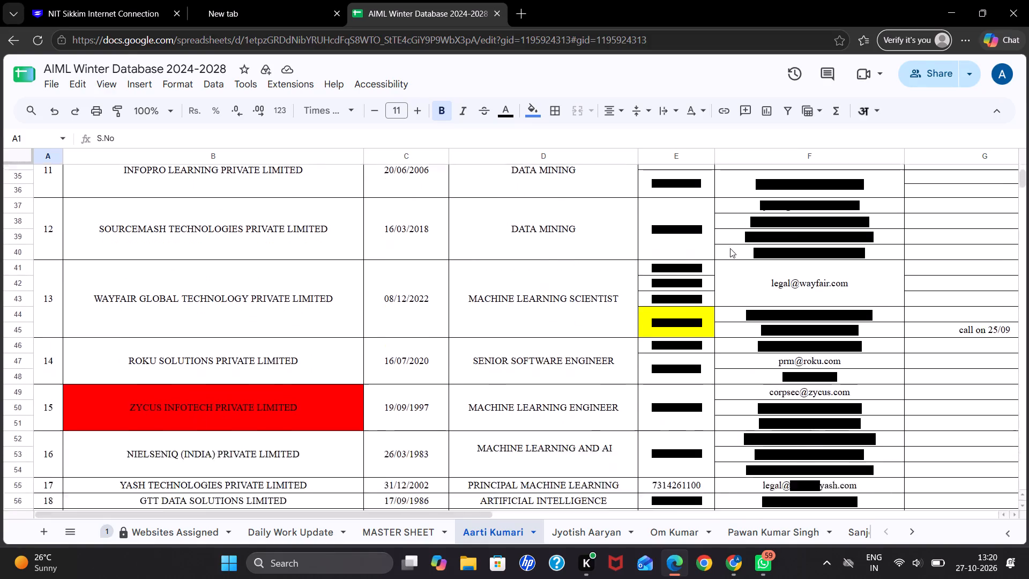
scroll(730, 248, down, 1)
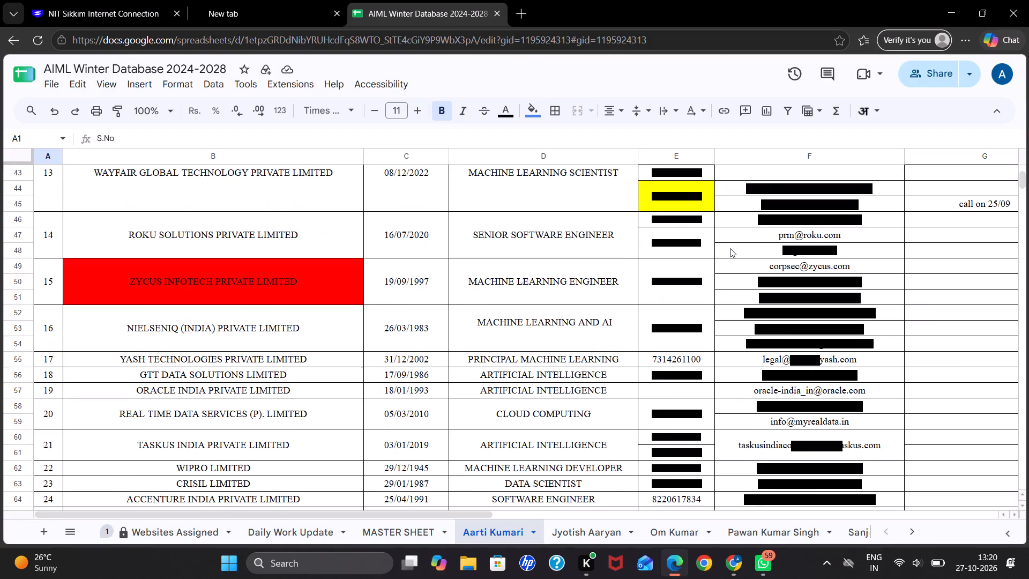
scroll(730, 248, up, 1)
scroll(730, 248, down, 9)
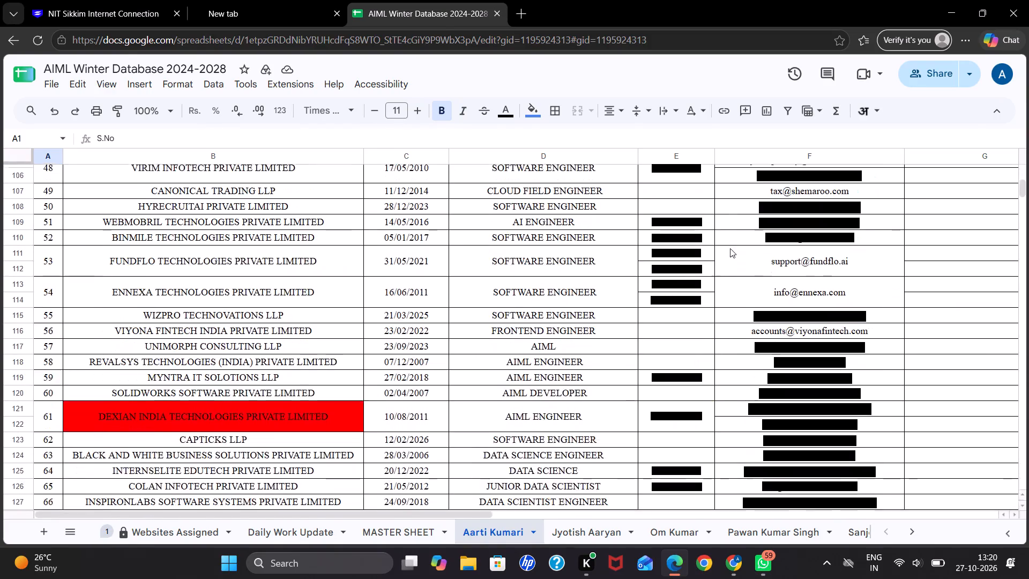
scroll(730, 248, down, 12)
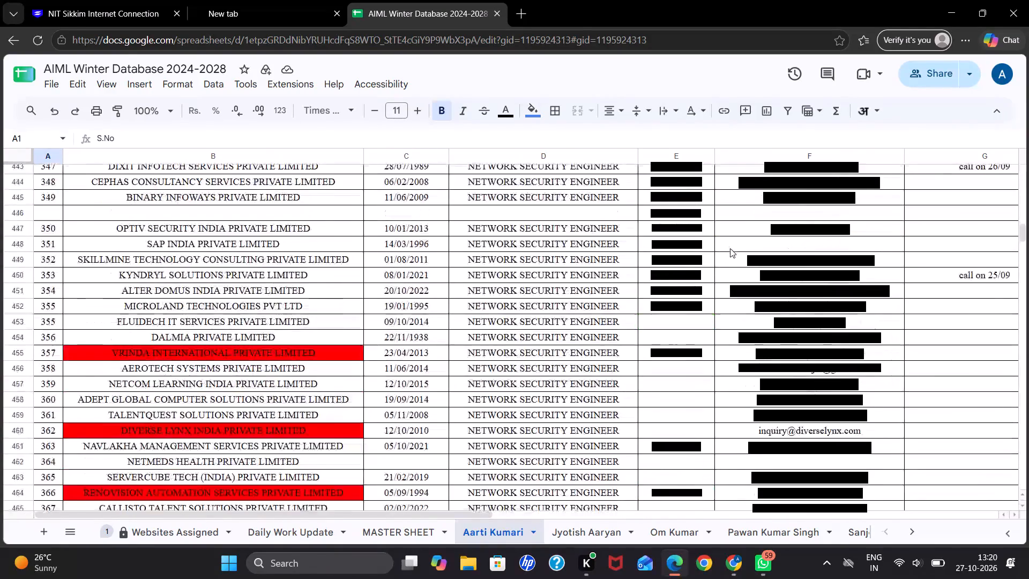
scroll(730, 248, up, 2)
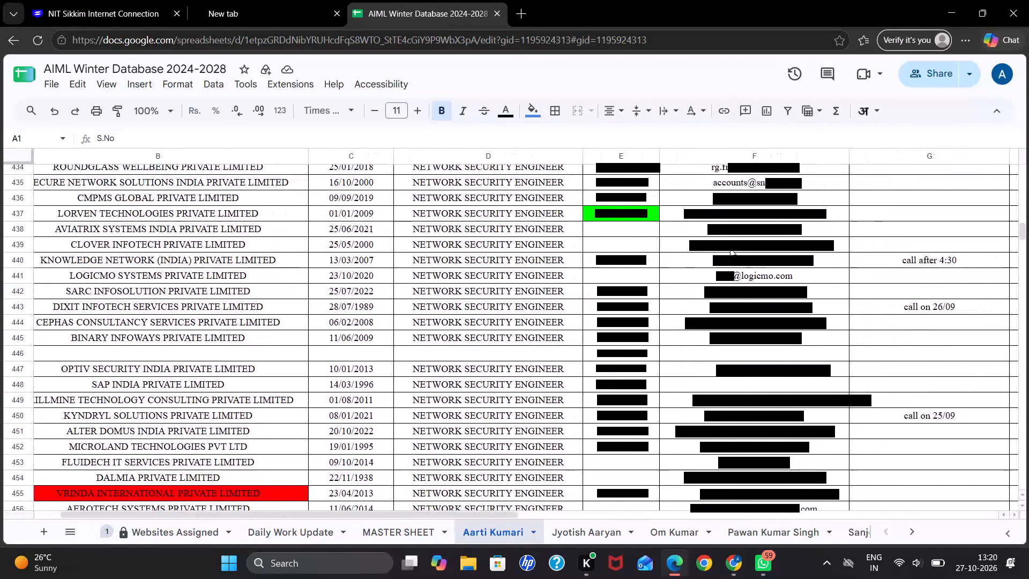
scroll(730, 248, up, 2)
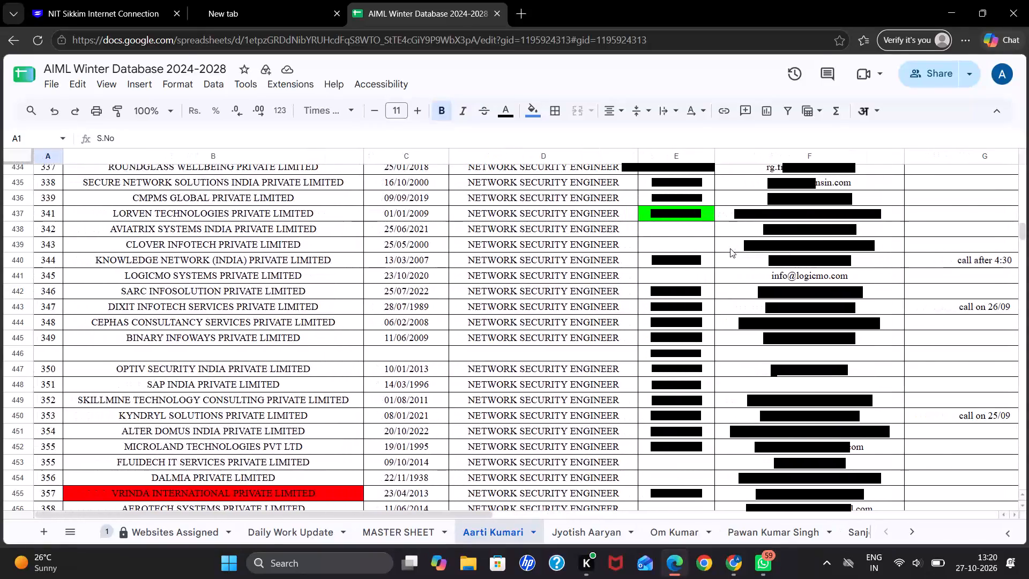
scroll(730, 248, up, 2)
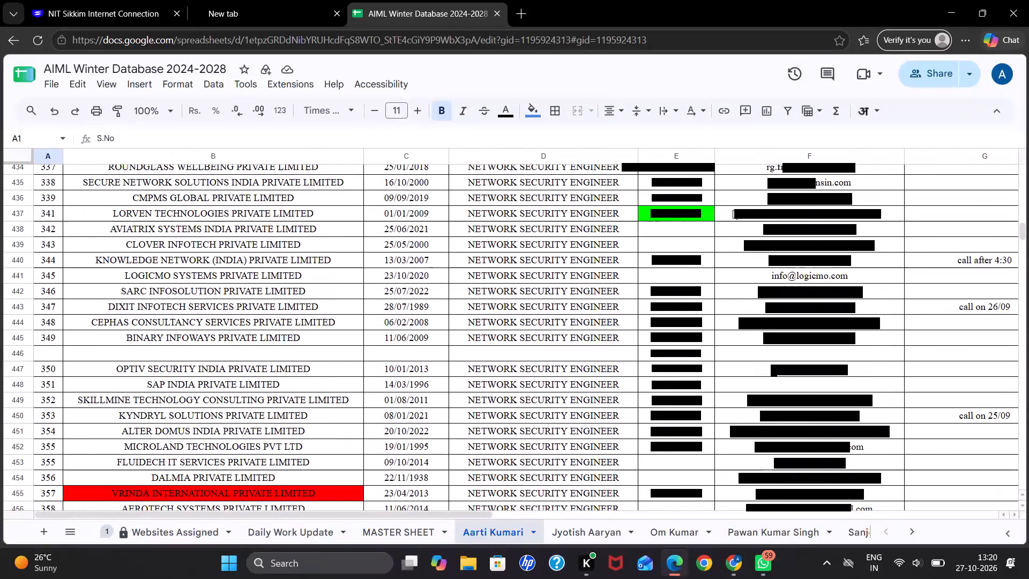
Copy the company name LORVEN TECHNOLOGIES PRIVATE LIMITED from row 437 of the volunteer's sheet.
double_click(733, 213)
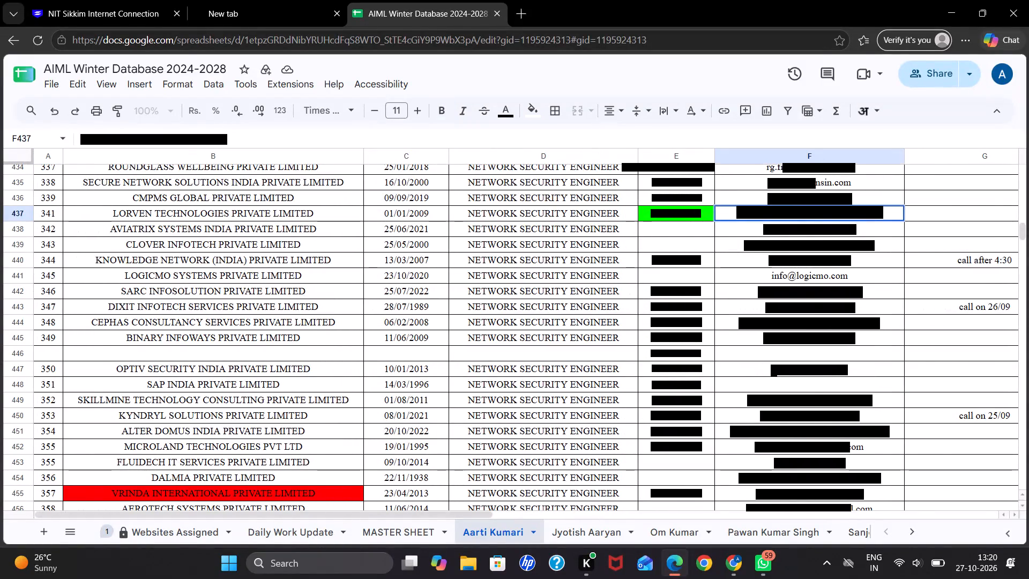
double_click(338, 212)
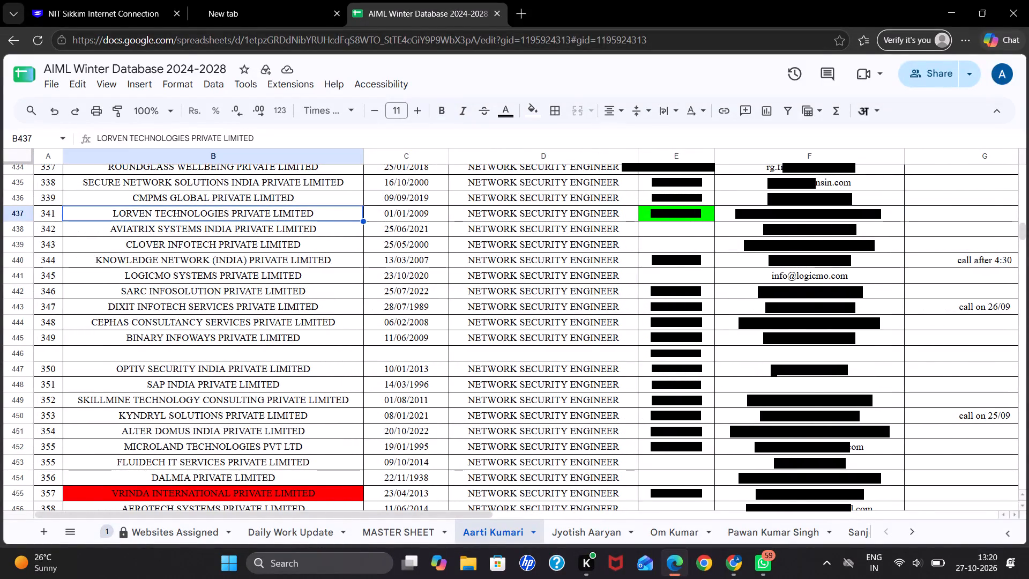
key(ctrl+a)
key(ctrl+c)
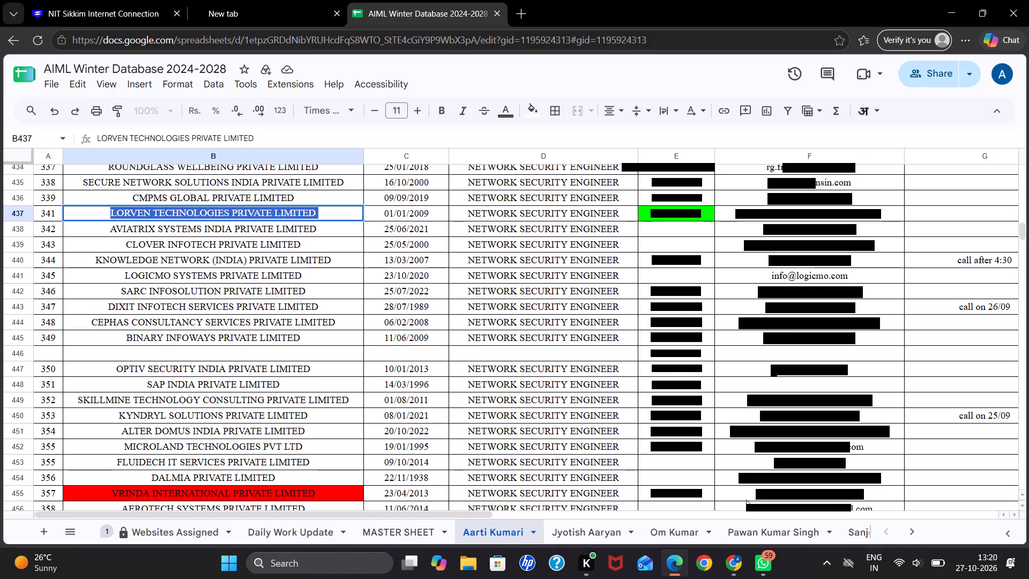
Switch to Mailing Sheet 2024-28-Winter in Chrome, search all sheets for the copied company name, and examine each match's email and status entries.
click(741, 560)
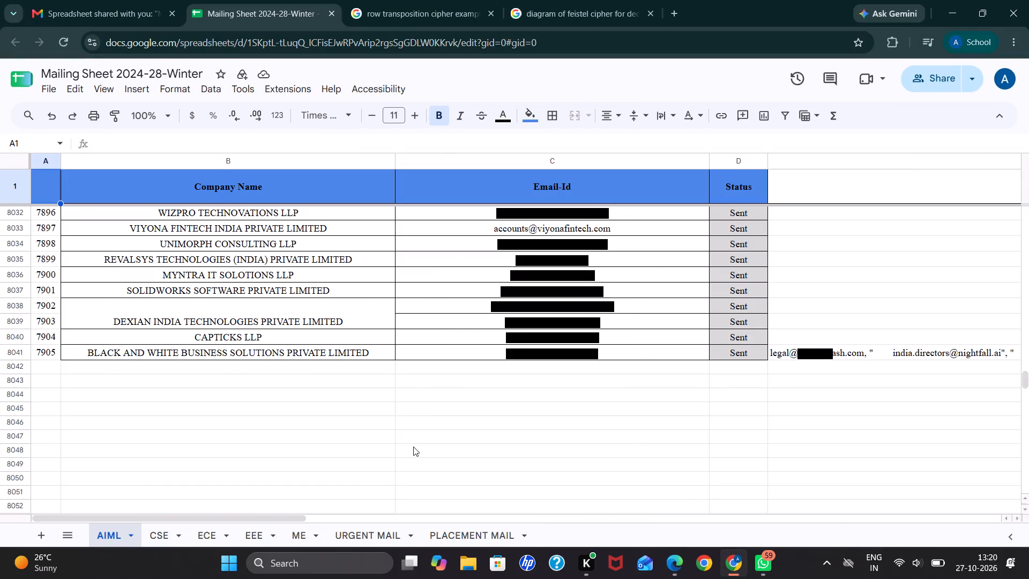
key(ctrl+h)
key(ctrl+v)
key(Return)
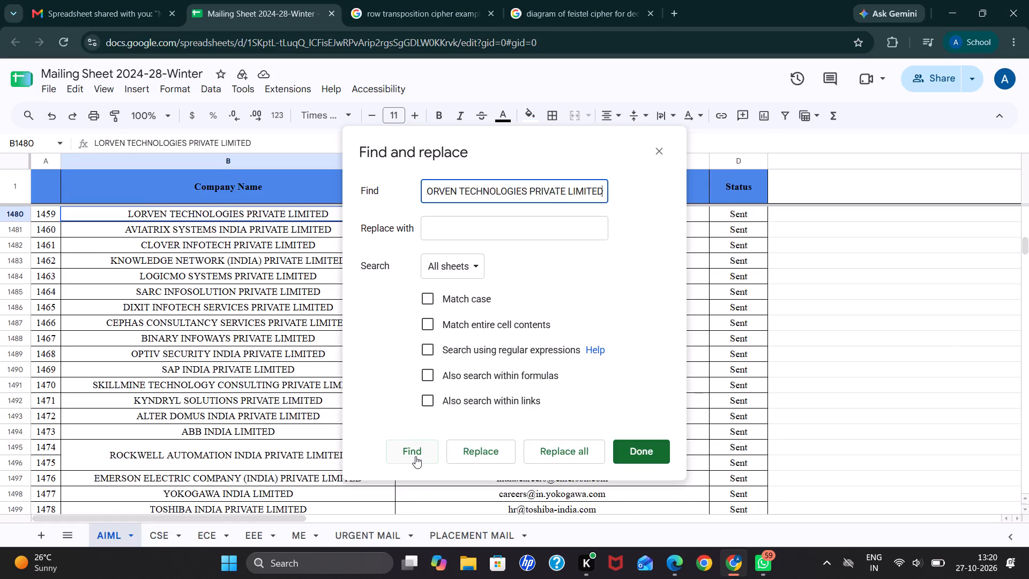
click(415, 456)
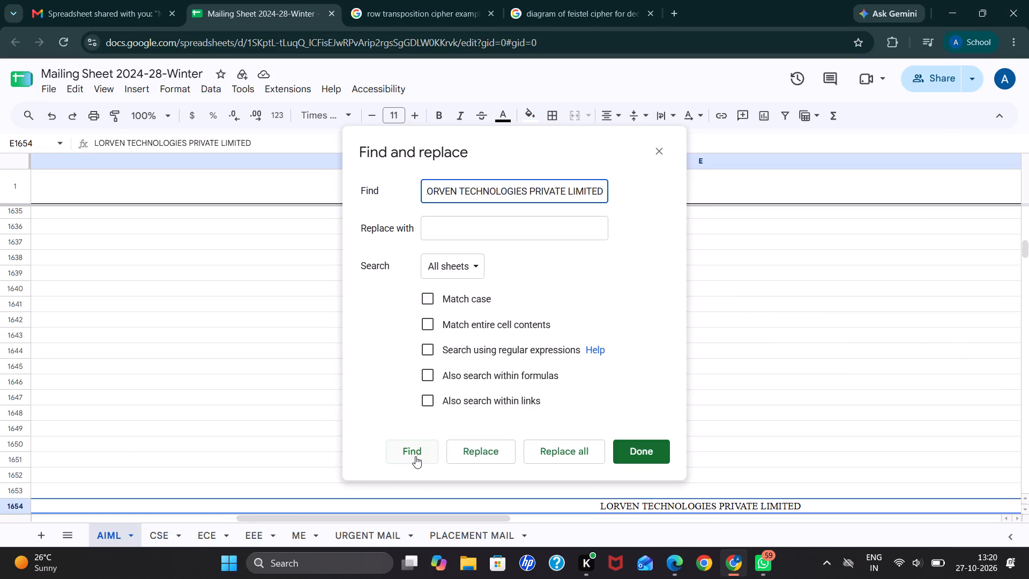
click(415, 456)
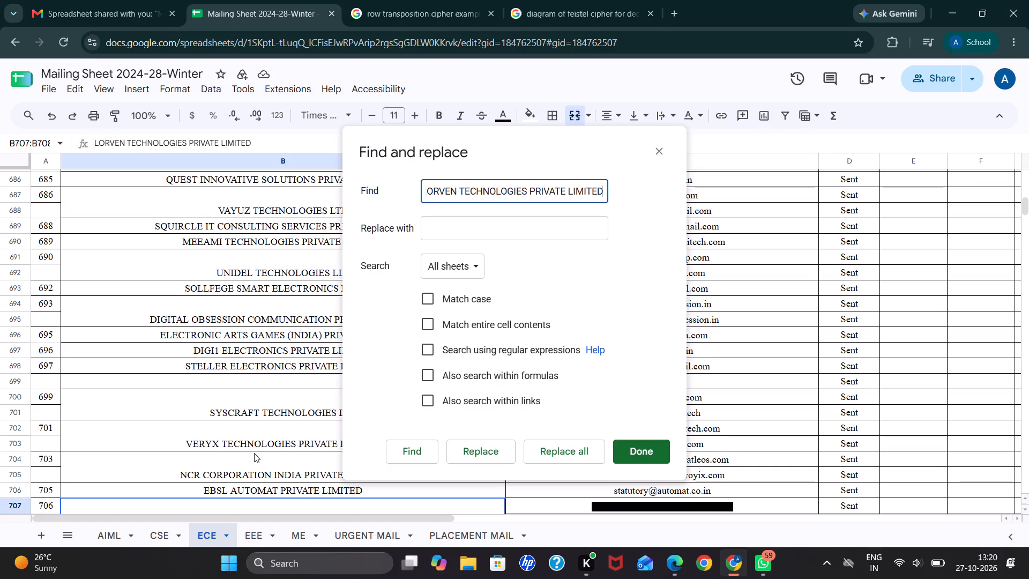
scroll(254, 453, down, 1)
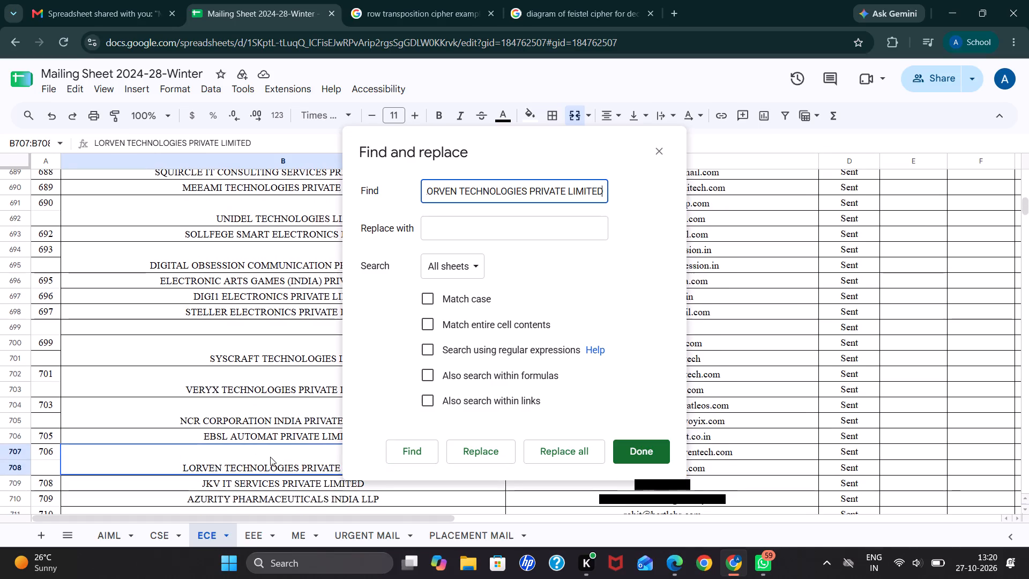
click(414, 451)
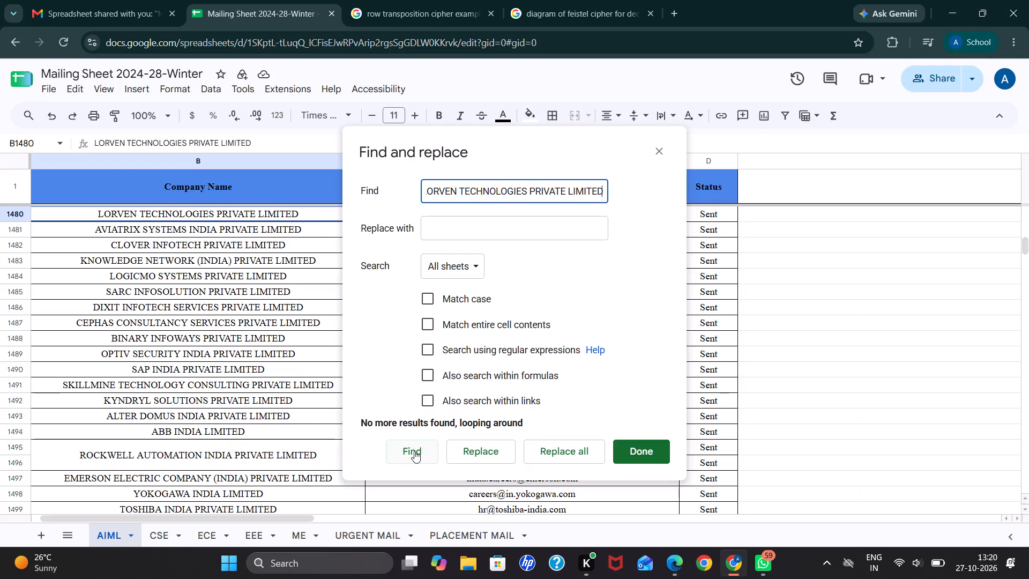
click(414, 451)
click(414, 451)
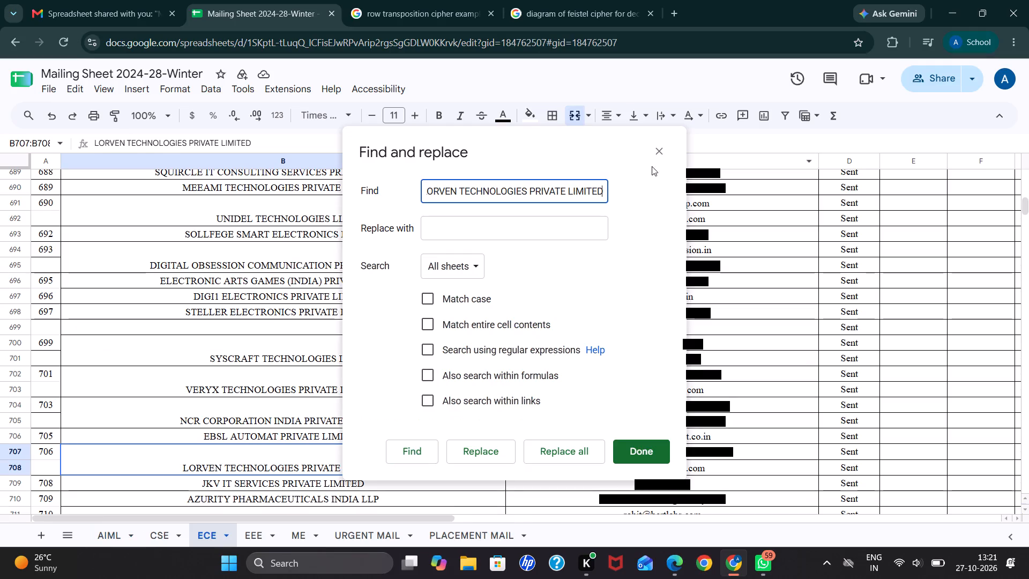
drag(621, 152, 516, 1)
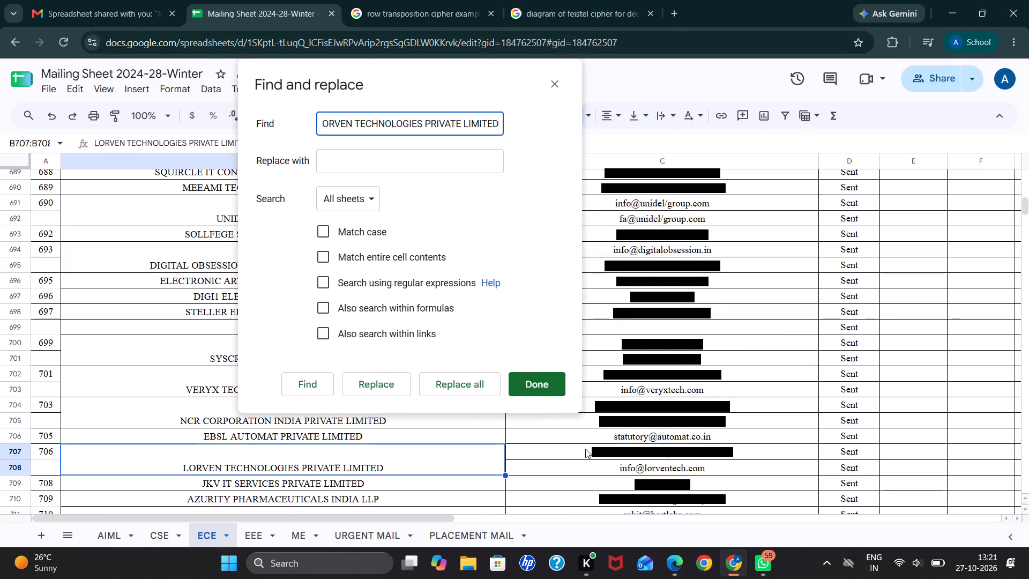
Switch back to the AIML Winter Database in Edge at the LORVEN TECHNOLOGIES row.
click(665, 564)
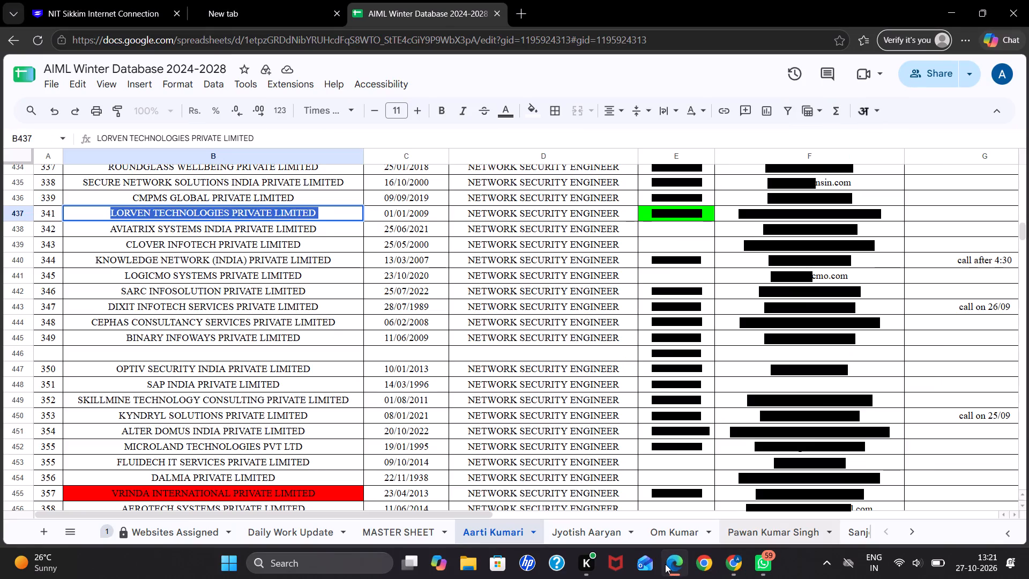
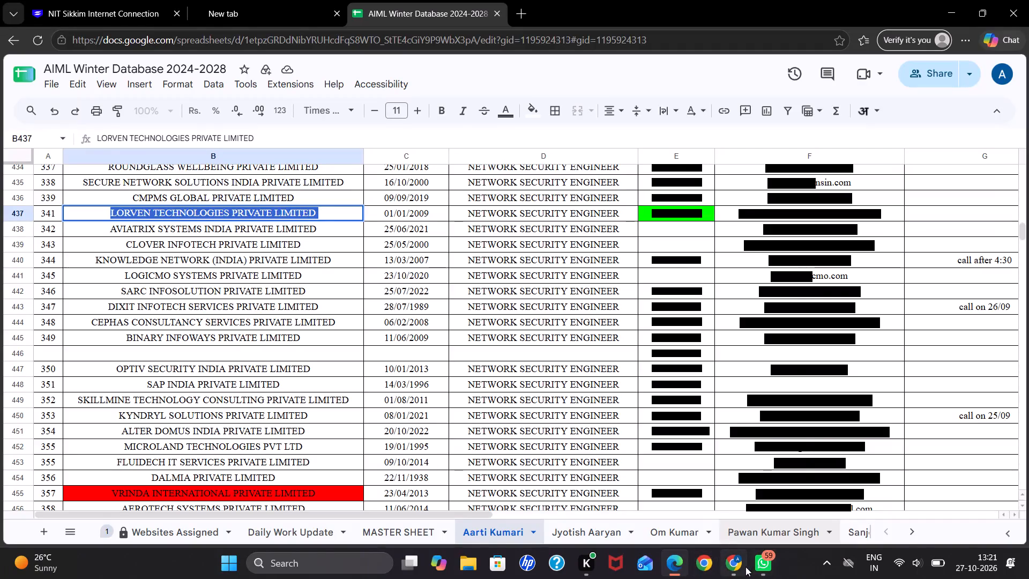
Switch to Mailing Sheet 2024-28-Winter in Chrome and re-examine the email and status entries for LORVEN TECHNOLOGIES on the ECE sheet.
click(740, 568)
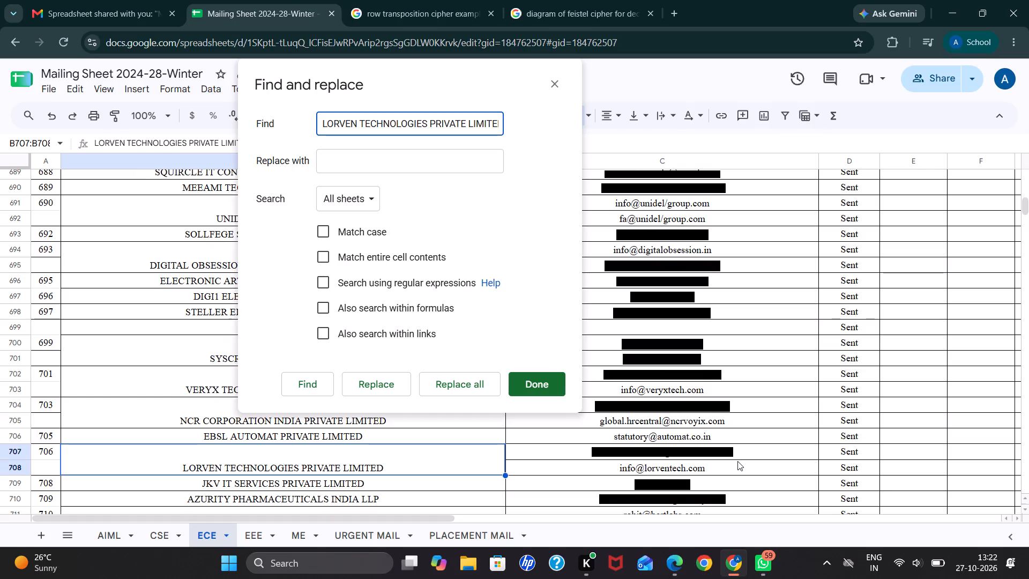
scroll(737, 461, right, 2)
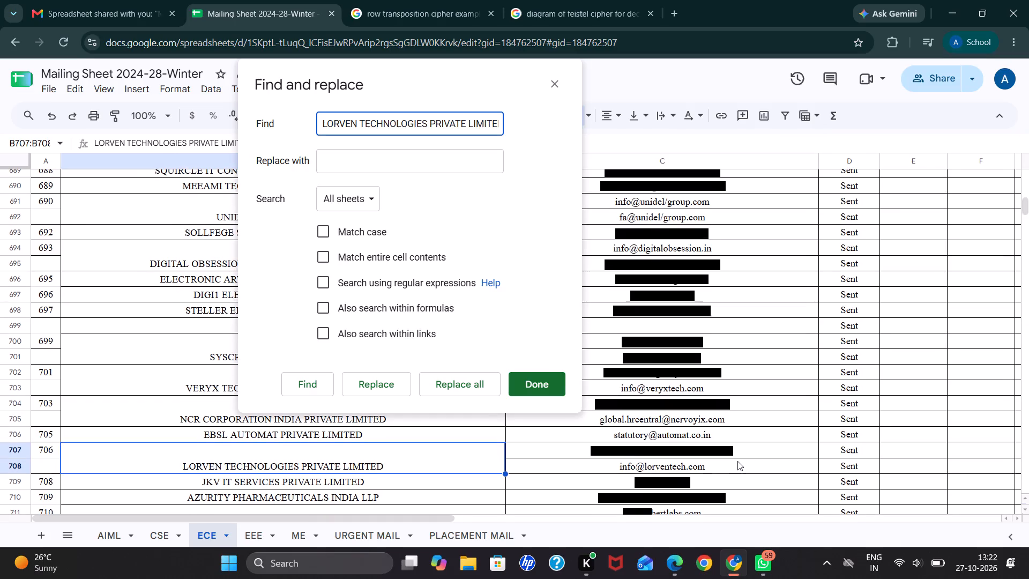
scroll(737, 461, right, 1)
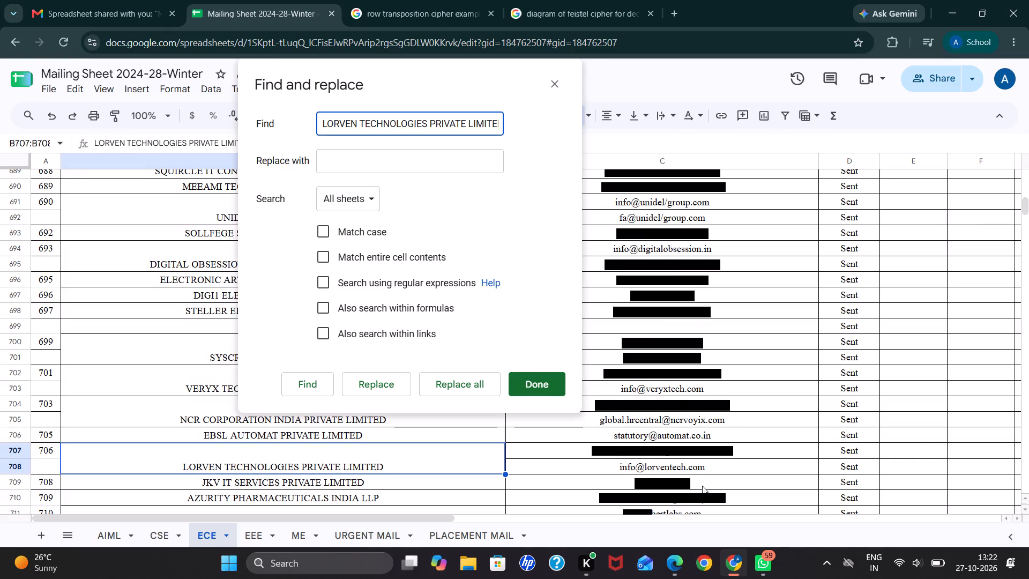
Switch back to the AIML Winter Database in Edge and select the contact cell E440 in the KNOWLEDGE NETWORK (INDIA) row.
click(676, 563)
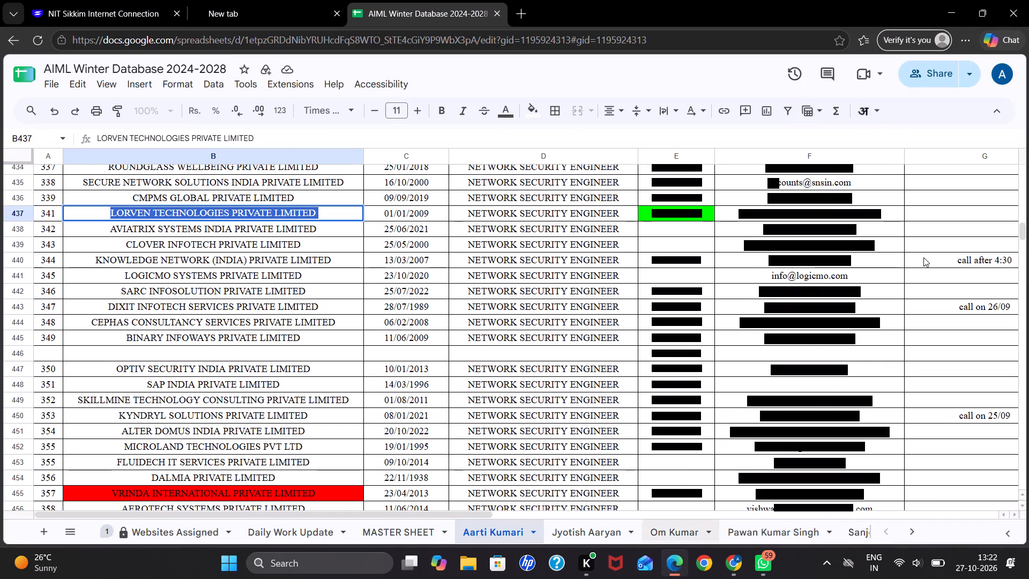
scroll(923, 257, right, 1)
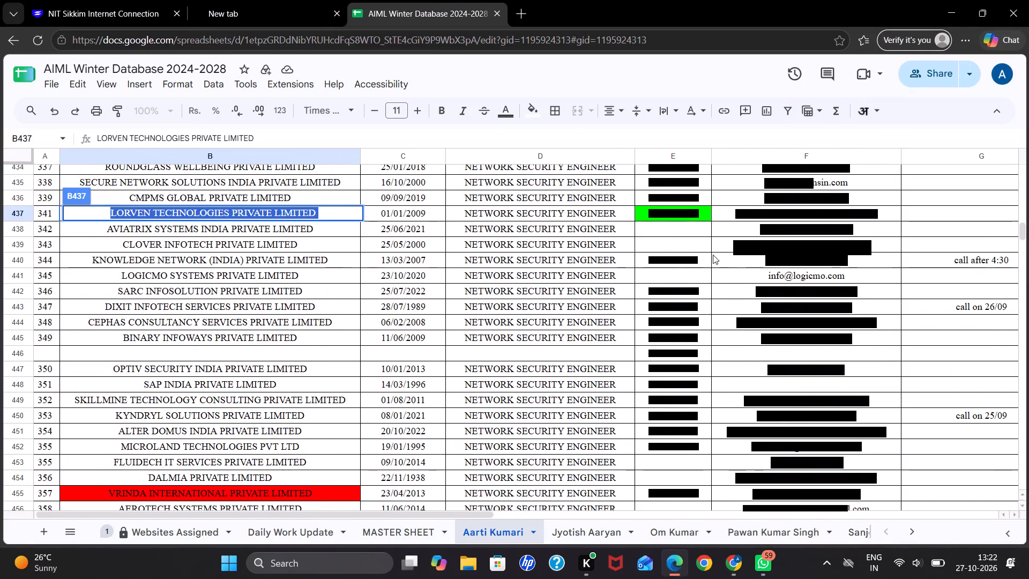
click(705, 261)
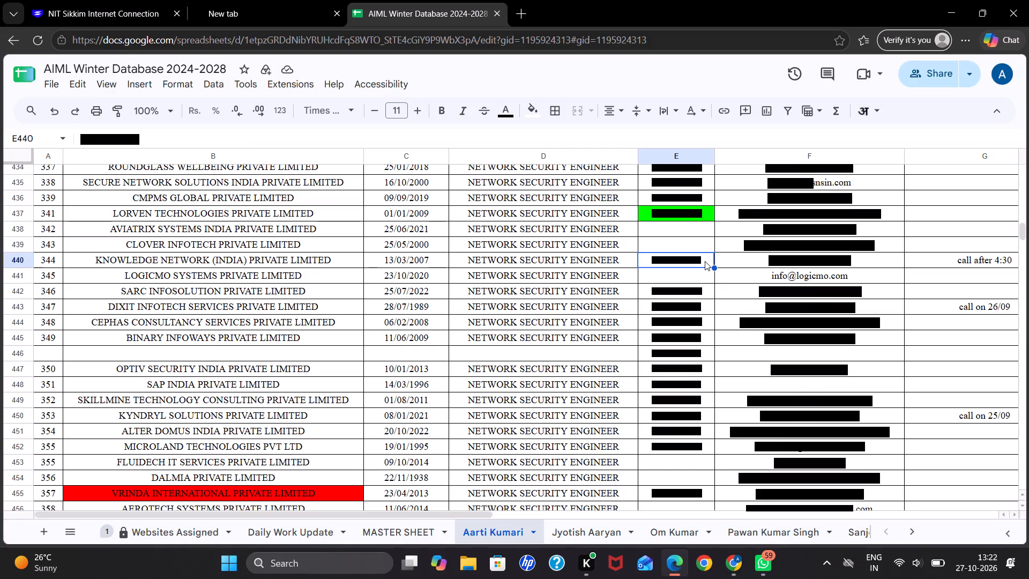
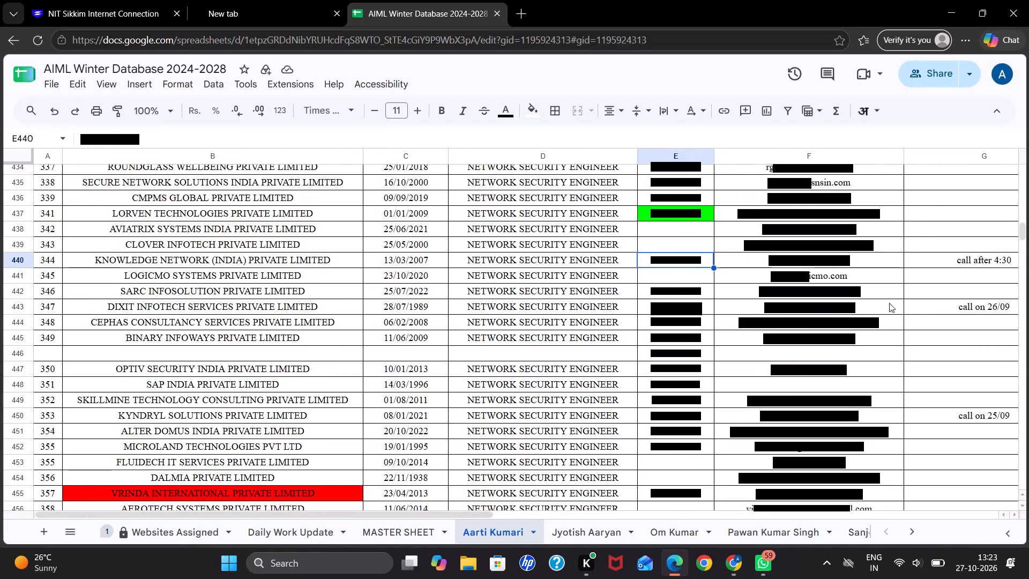
click(695, 307)
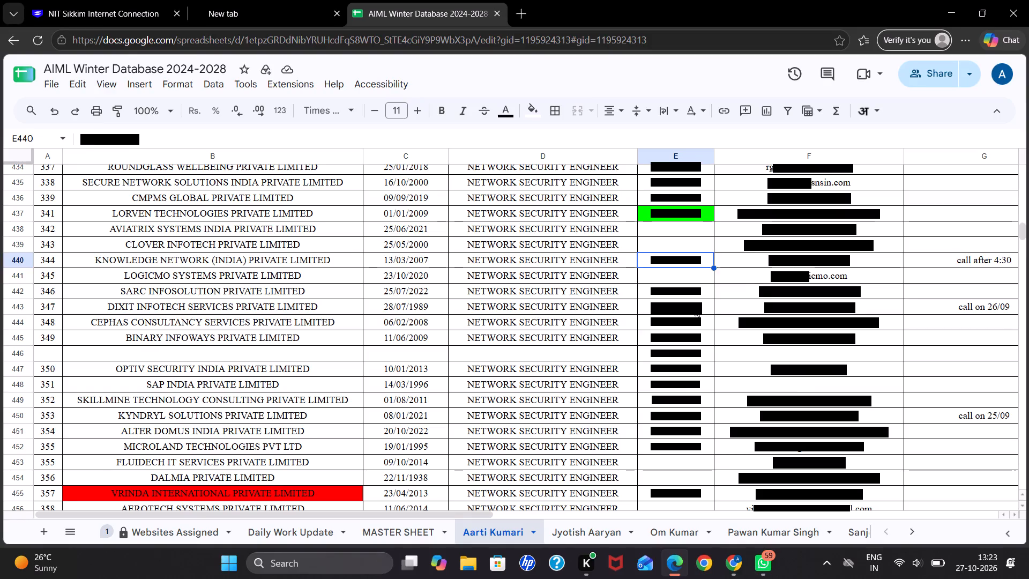
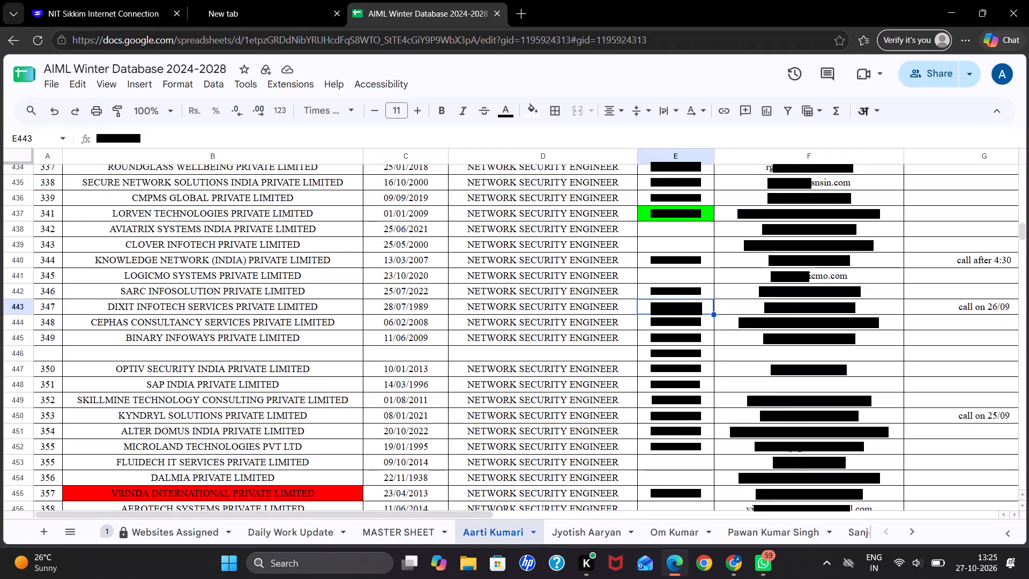
click(687, 420)
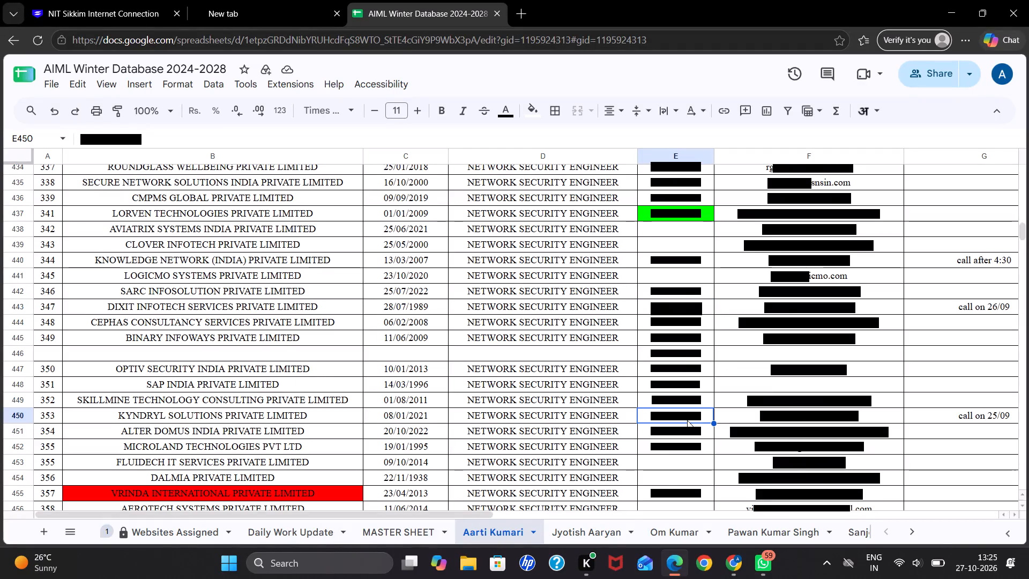
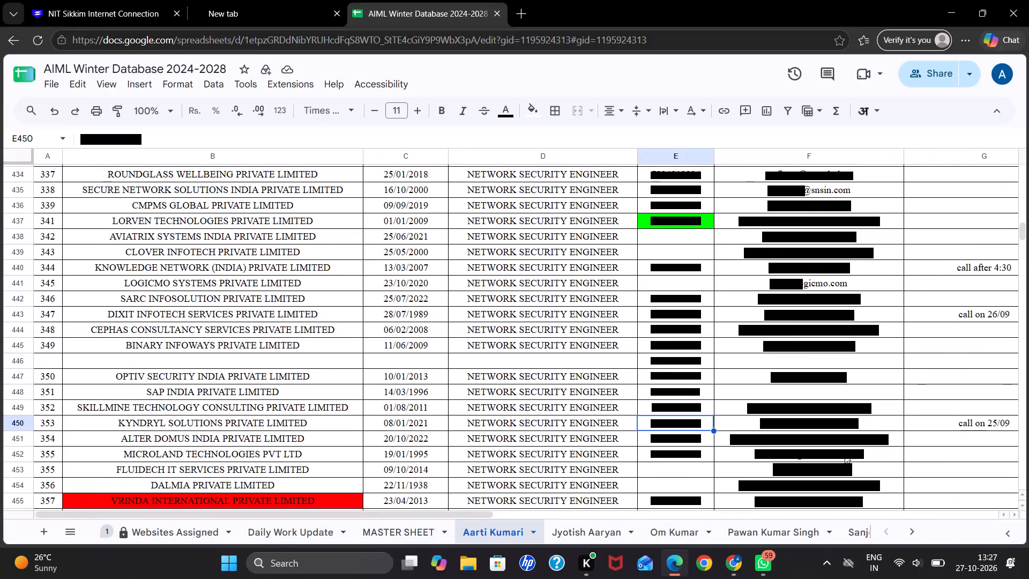
Examine the contact numbers and highlighted cells in the rows below KYNDRYL SOLUTIONS, through the Generative AI Developer and Data Analyst companies.
scroll(845, 454, down, 2)
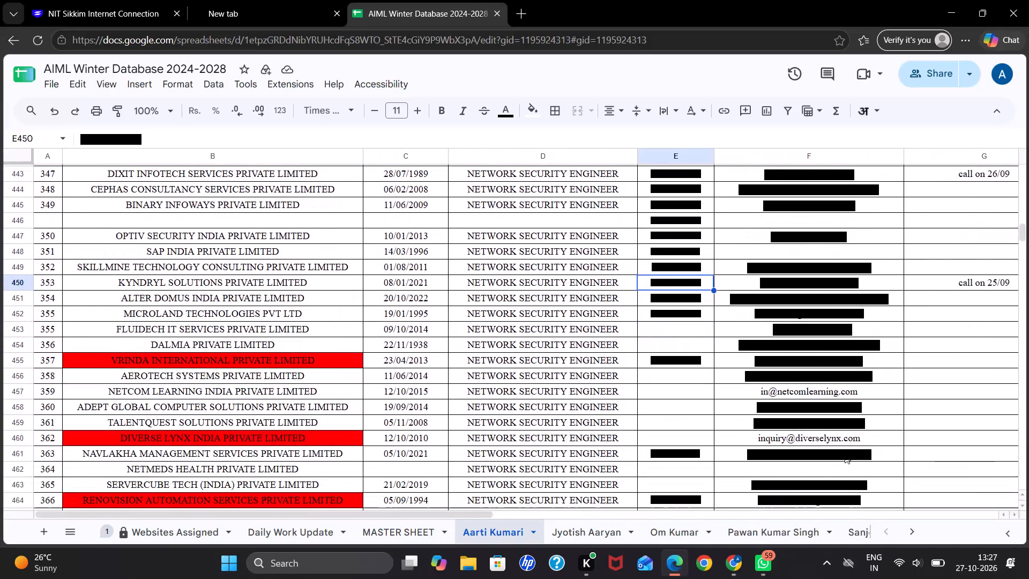
scroll(845, 454, down, 9)
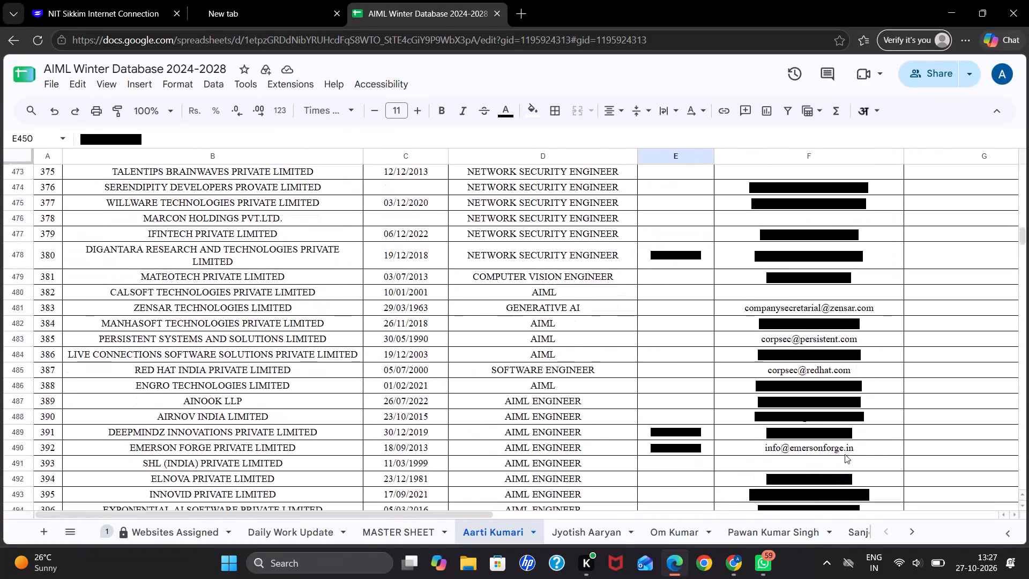
scroll(845, 454, down, 4)
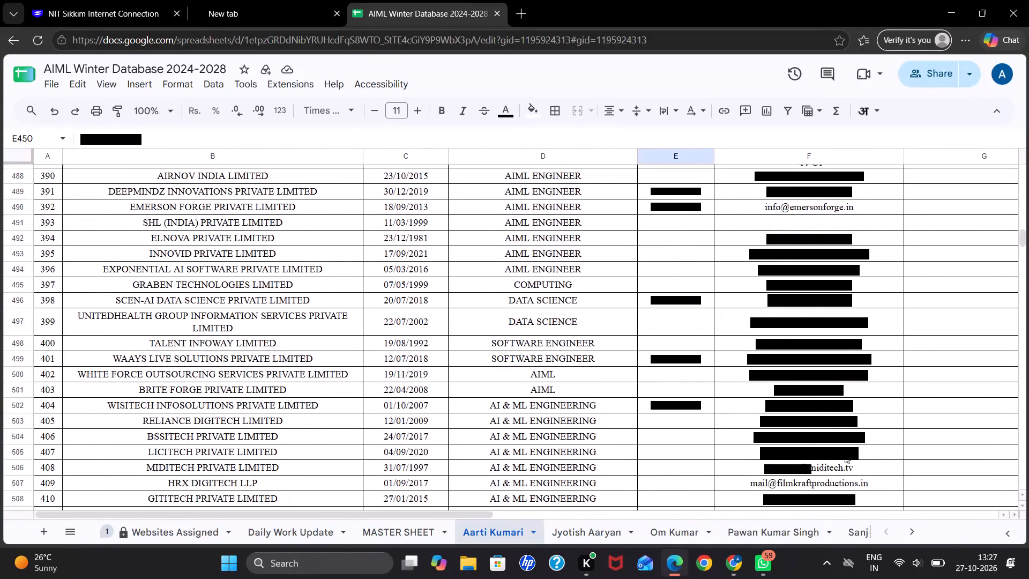
scroll(845, 454, down, 10)
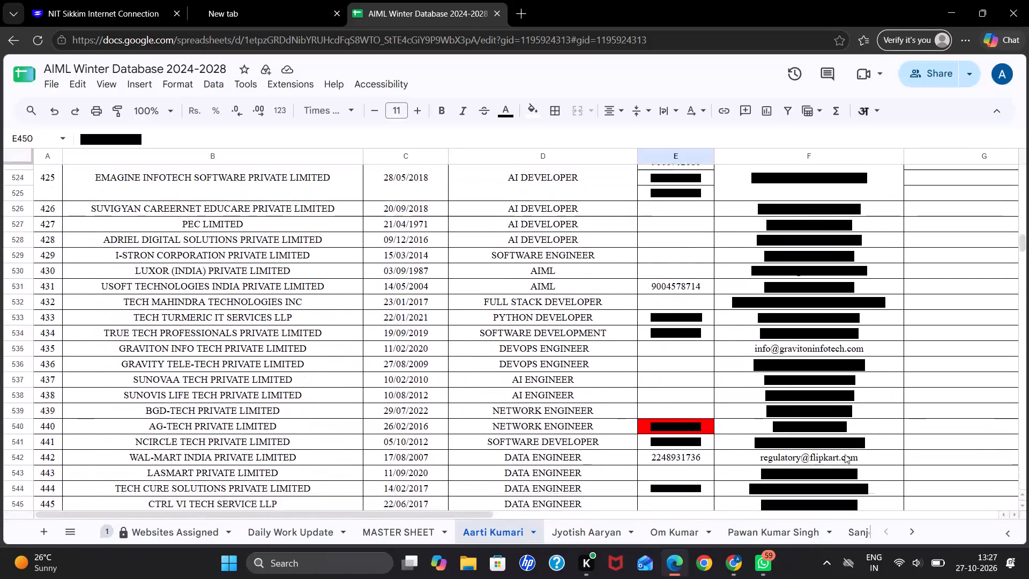
scroll(845, 454, down, 5)
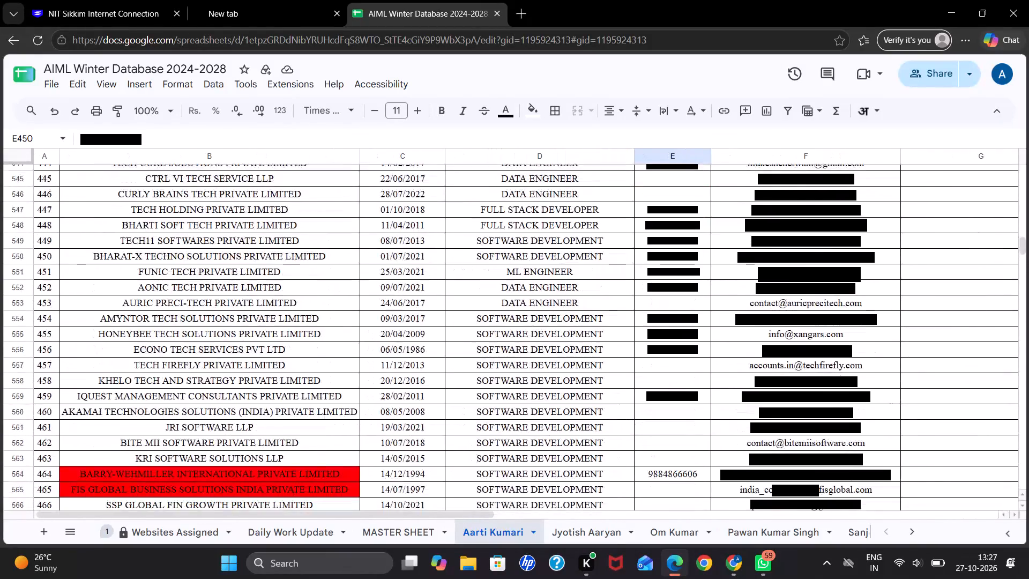
scroll(845, 454, down, 11)
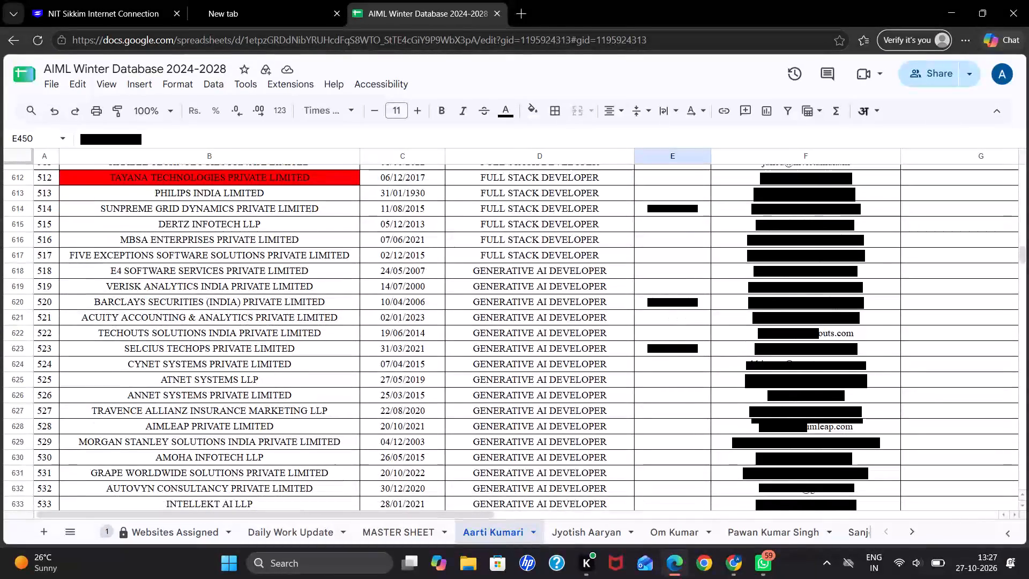
scroll(845, 454, down, 2)
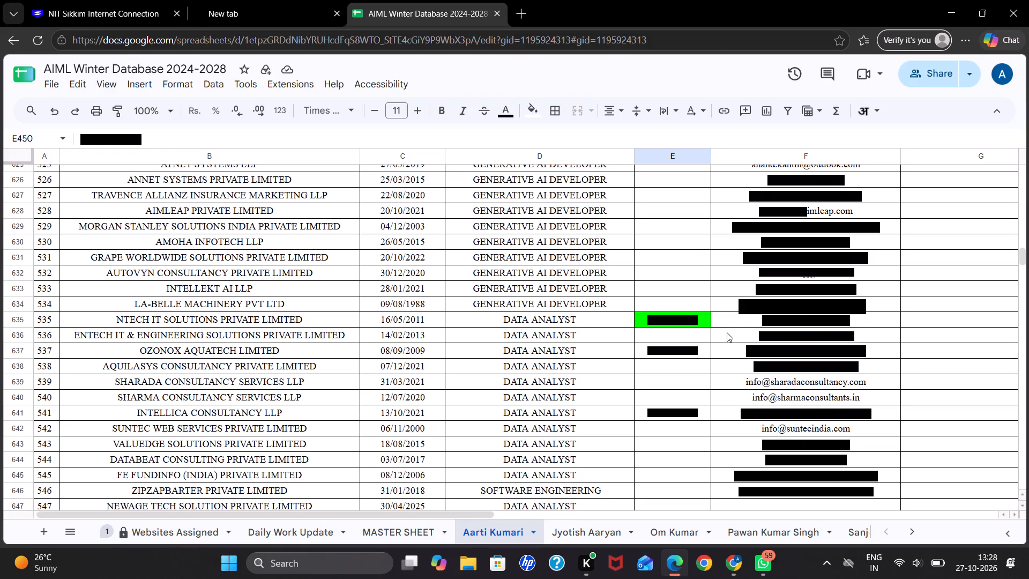
Copy the company name ENTECH IT & ENGINEERING SOLUTIONS PRIVATE LIMITED and search for it across all sheets of Mailing Sheet 2024-28-Winter in Chrome.
double_click(348, 336)
key(ctrl+a)
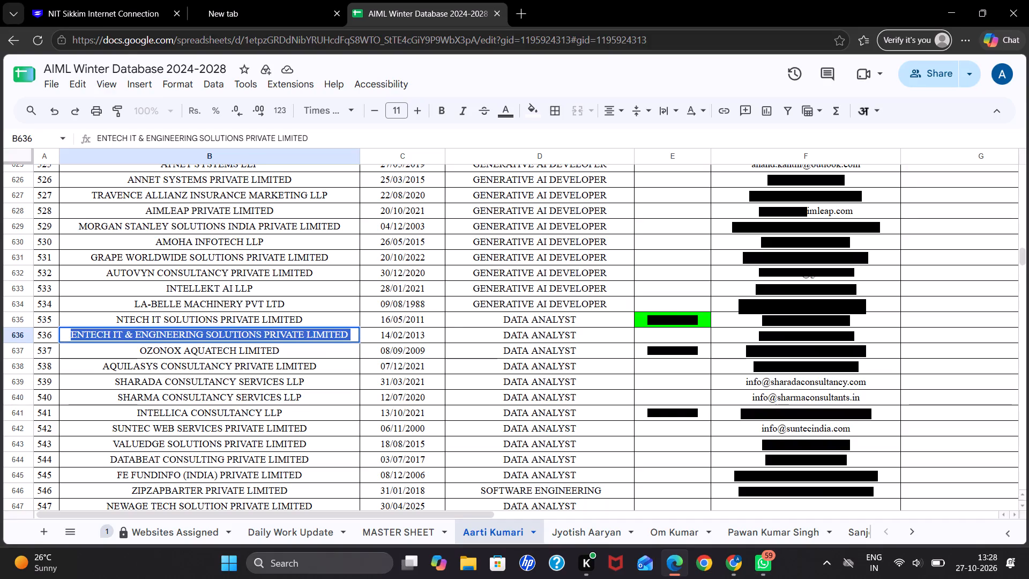
key(ctrl+c)
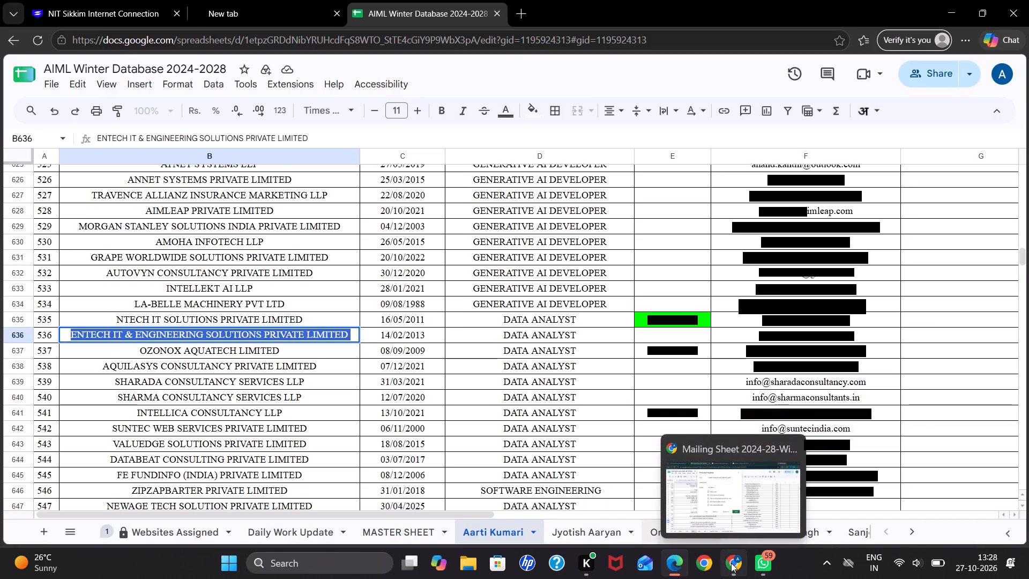
click(731, 563)
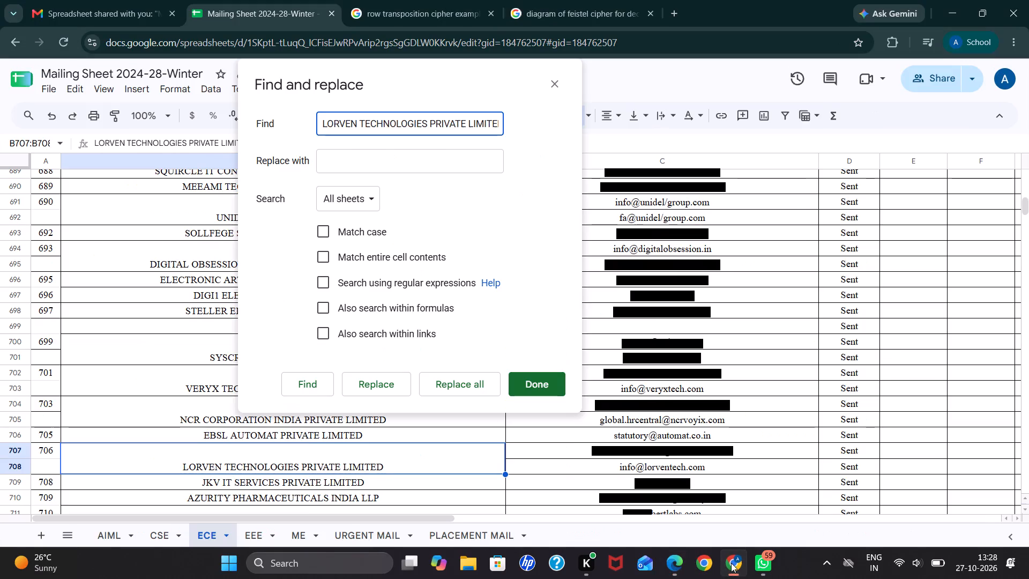
click(459, 121)
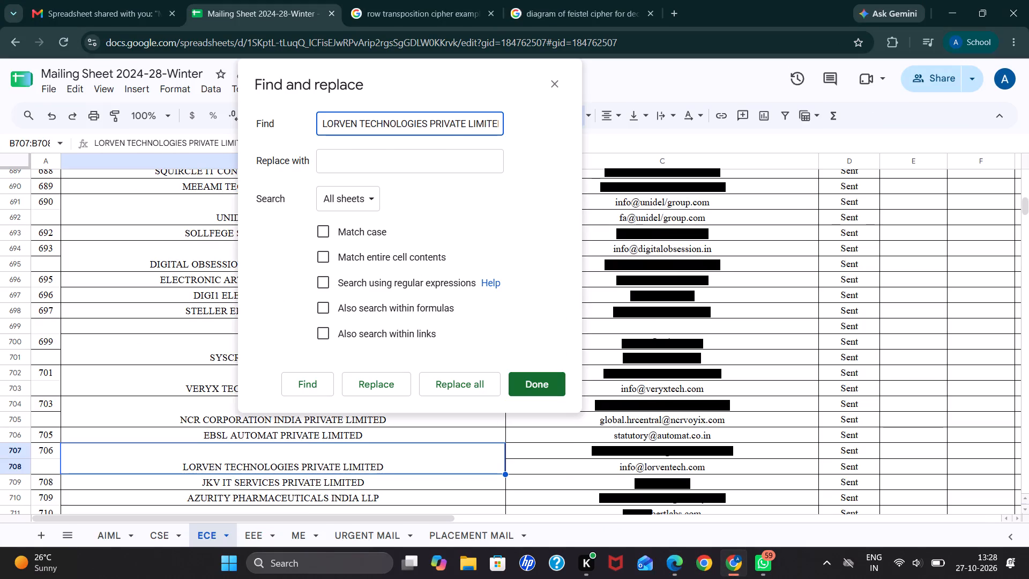
key(ctrl+a)
key(BackSpace)
key(ctrl+v)
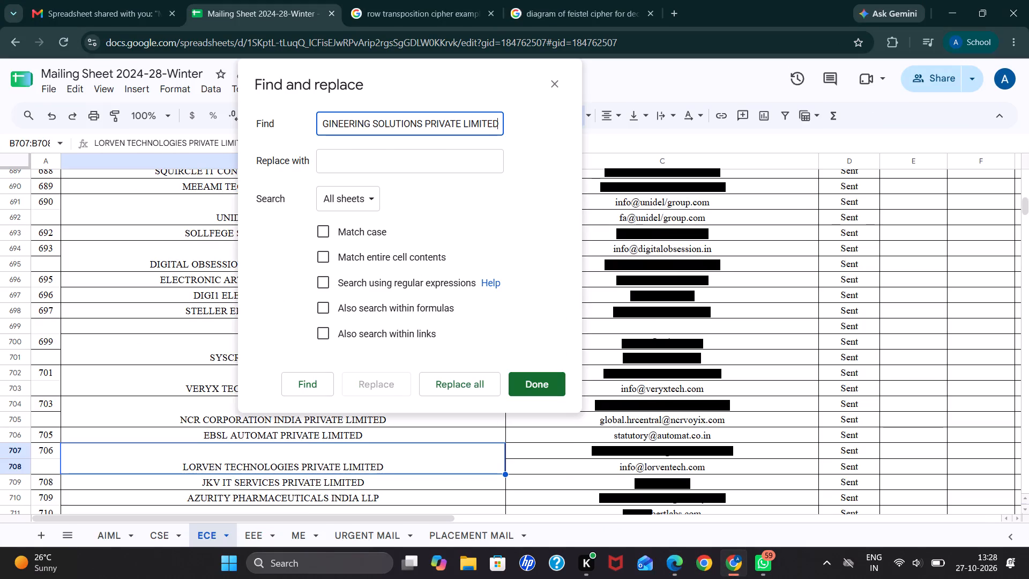
key(Return)
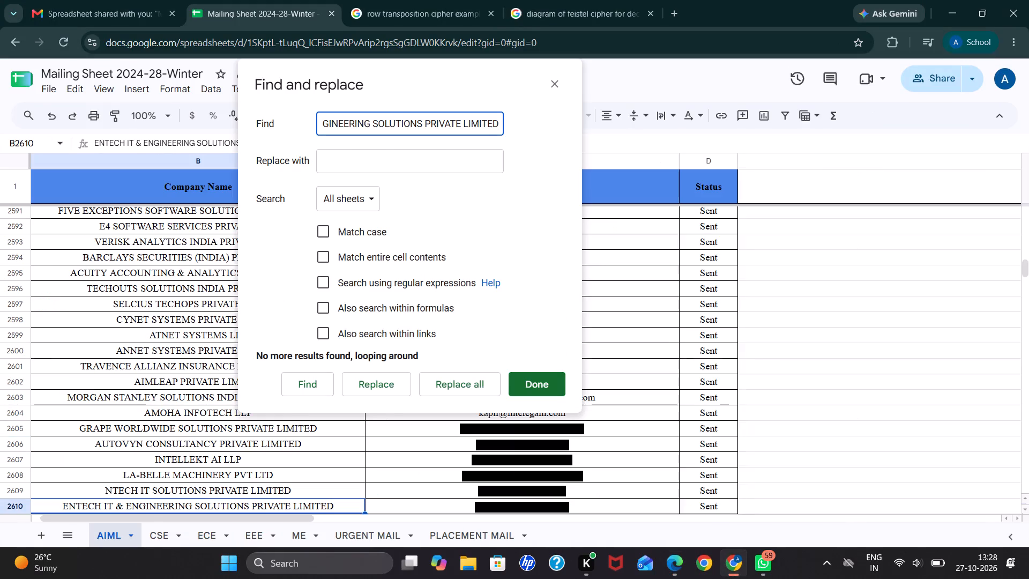
click(307, 388)
triple_click(307, 388)
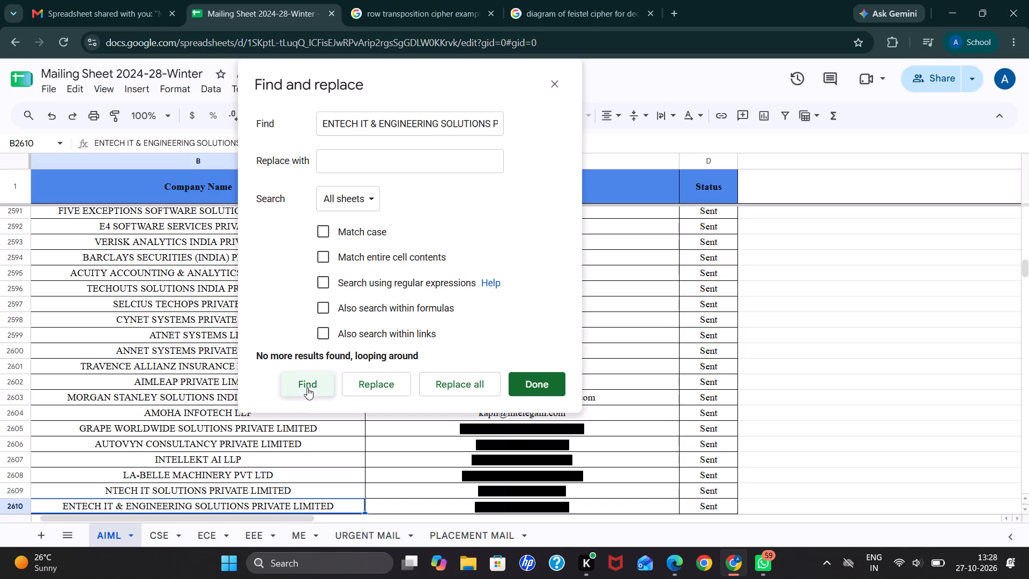
double_click(307, 388)
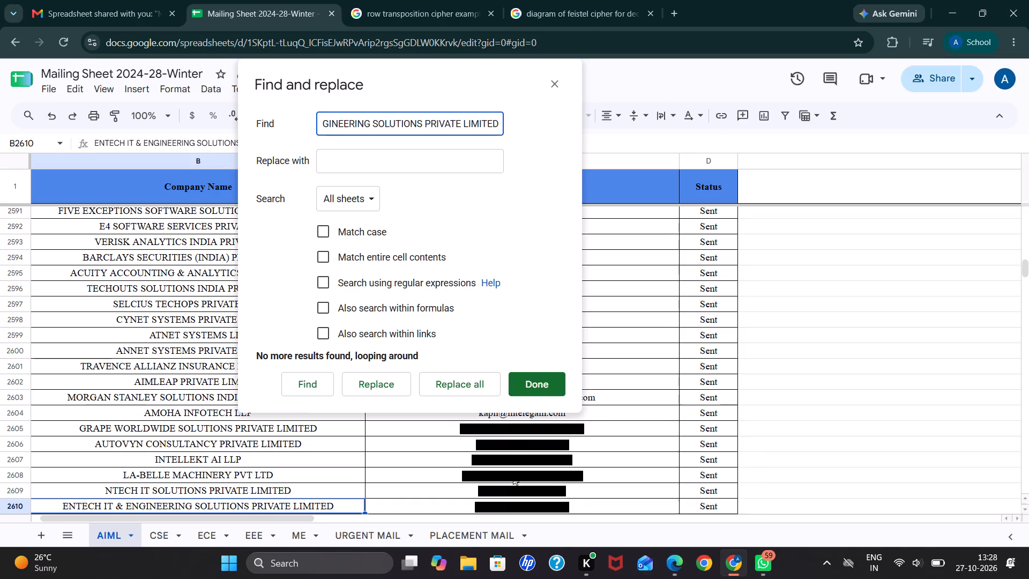
scroll(513, 476, down, 2)
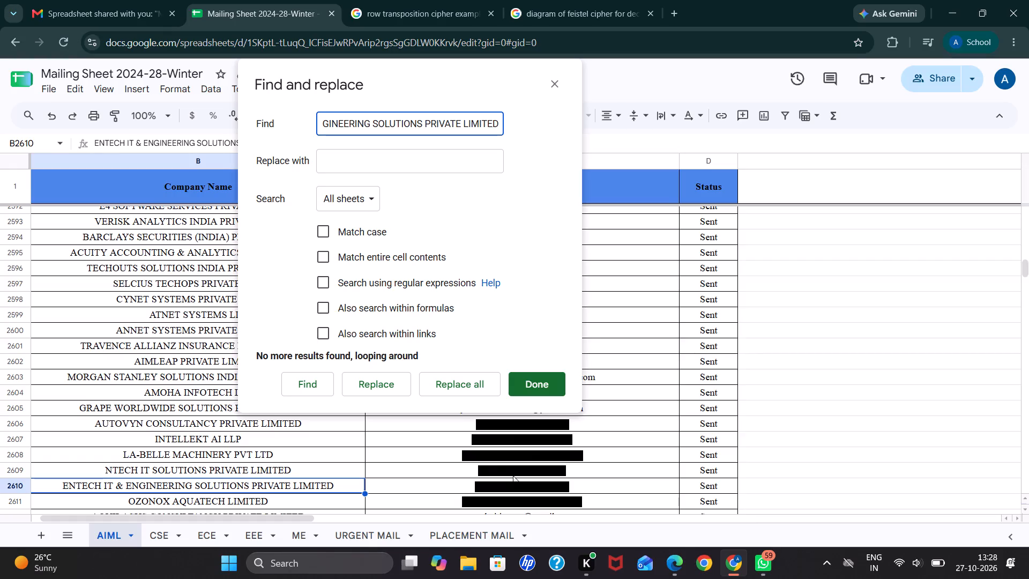
Copy NTECH IT SOLUTIONS PRIVATE LIMITED from the AIML Winter Database in Edge and search all sheets of the mailing sheet in Chrome for it.
click(673, 565)
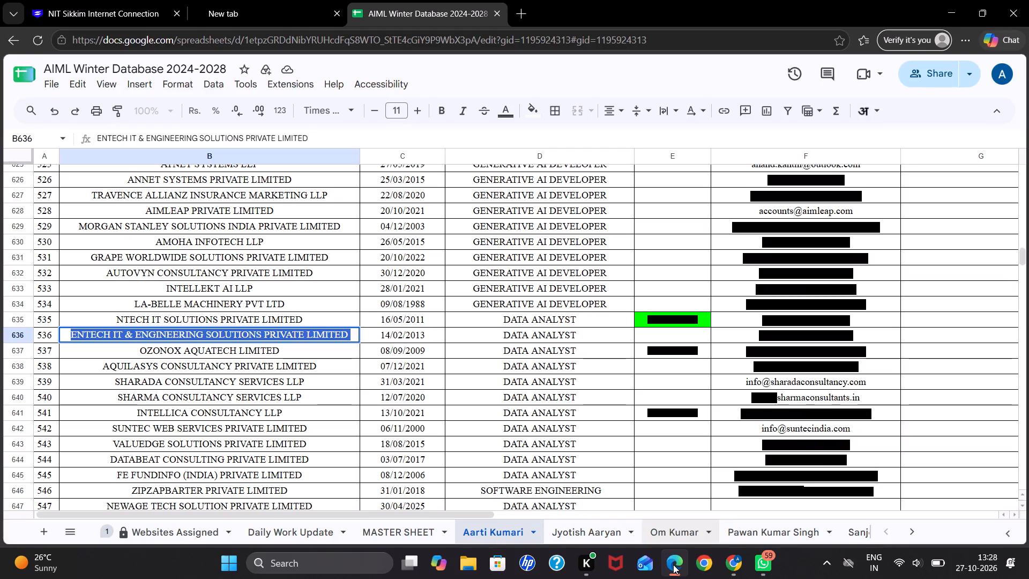
double_click(343, 318)
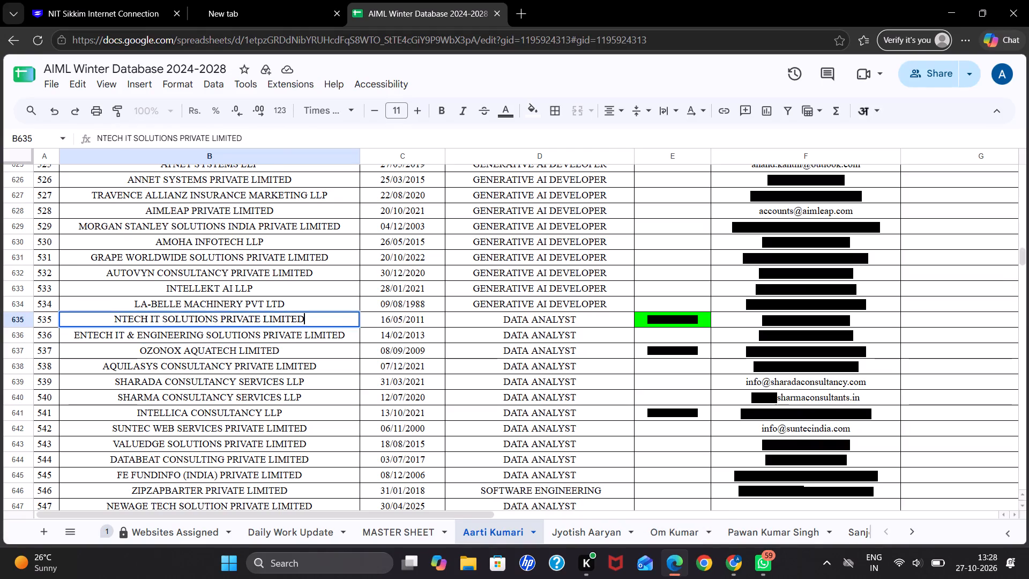
key(ctrl+a)
key(ctrl+c)
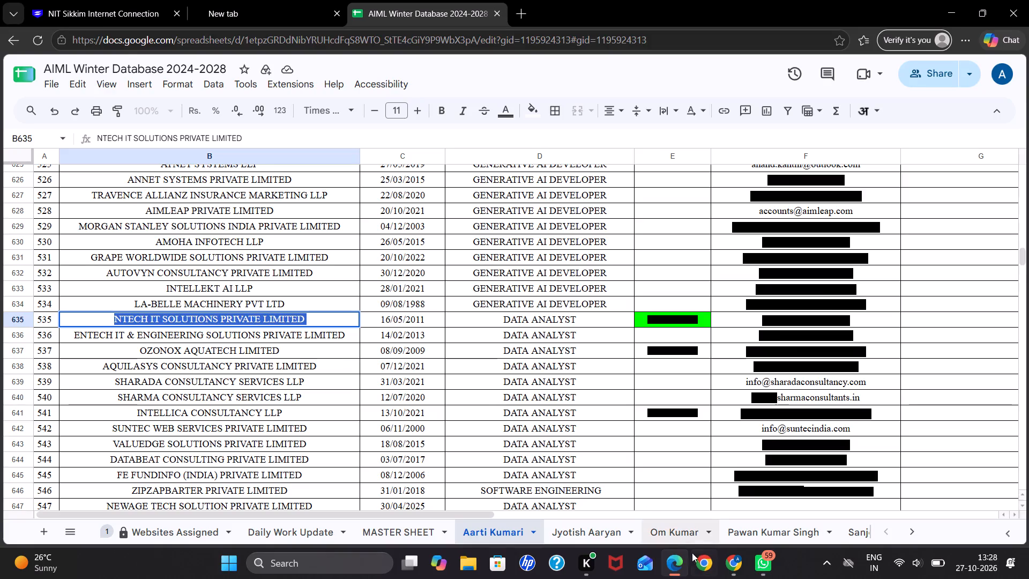
click(730, 568)
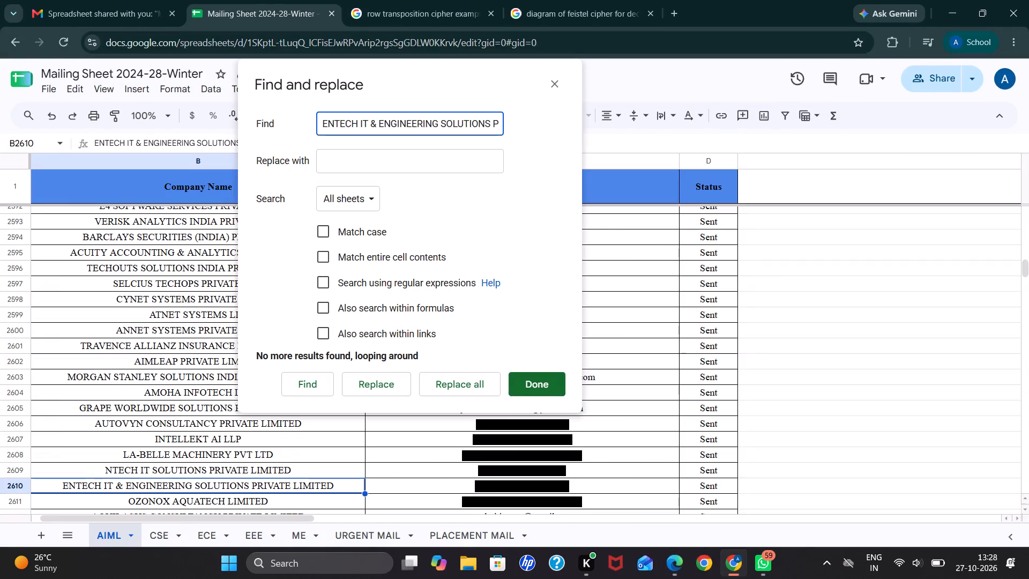
click(441, 122)
key(ctrl+a)
key(BackSpace)
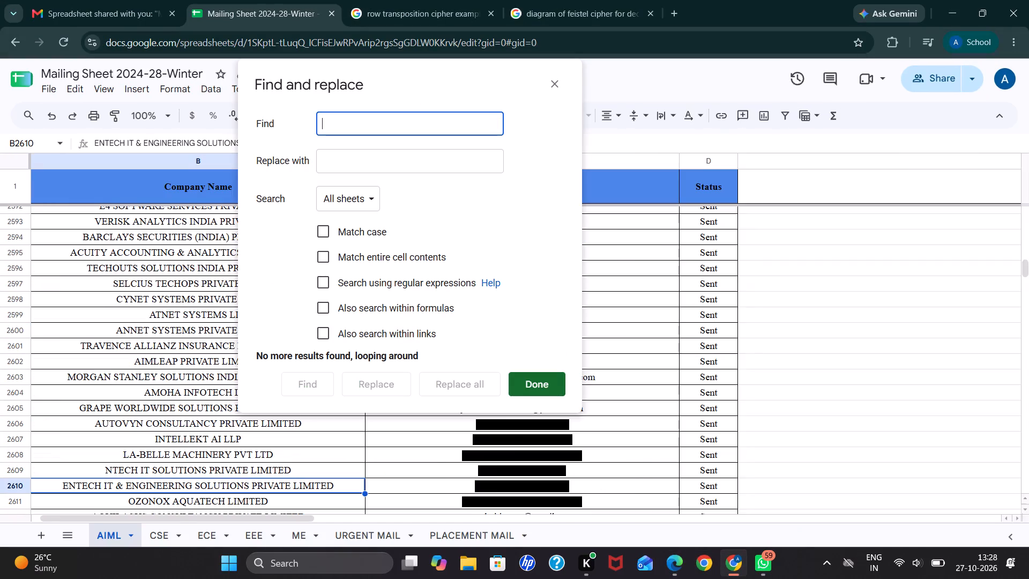
key(ctrl+b)
key(ctrl+v)
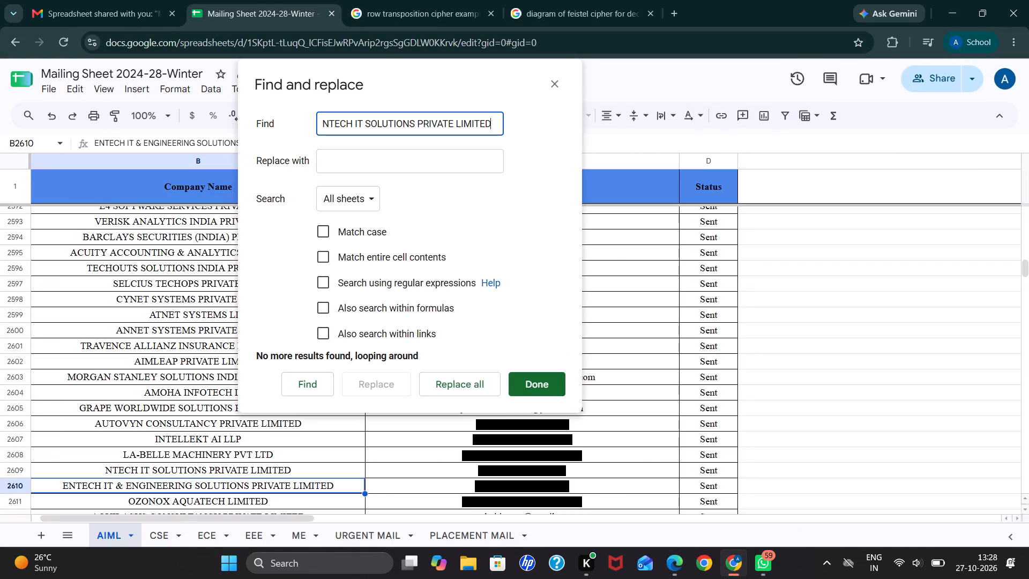
key(Return)
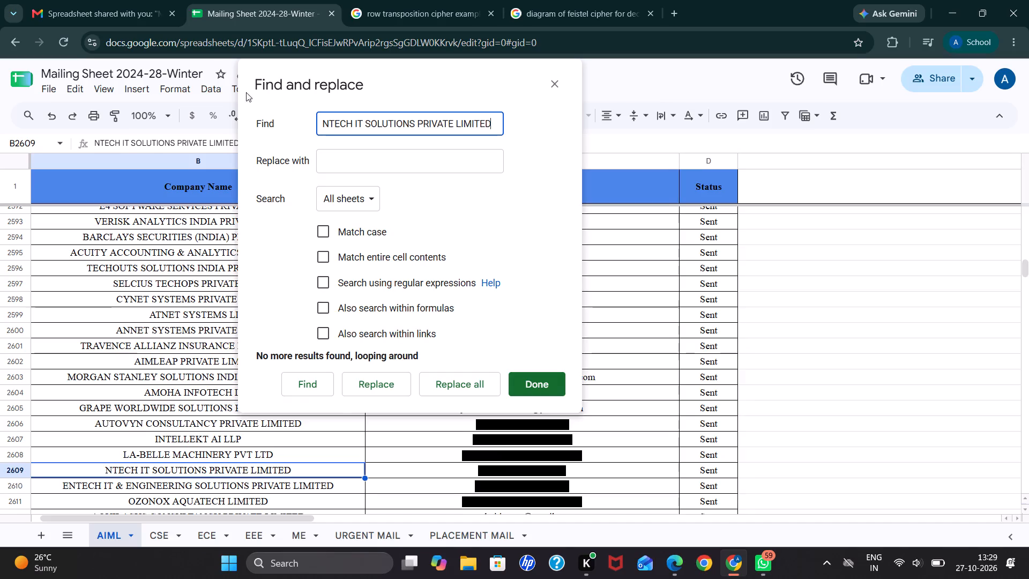
click(315, 386)
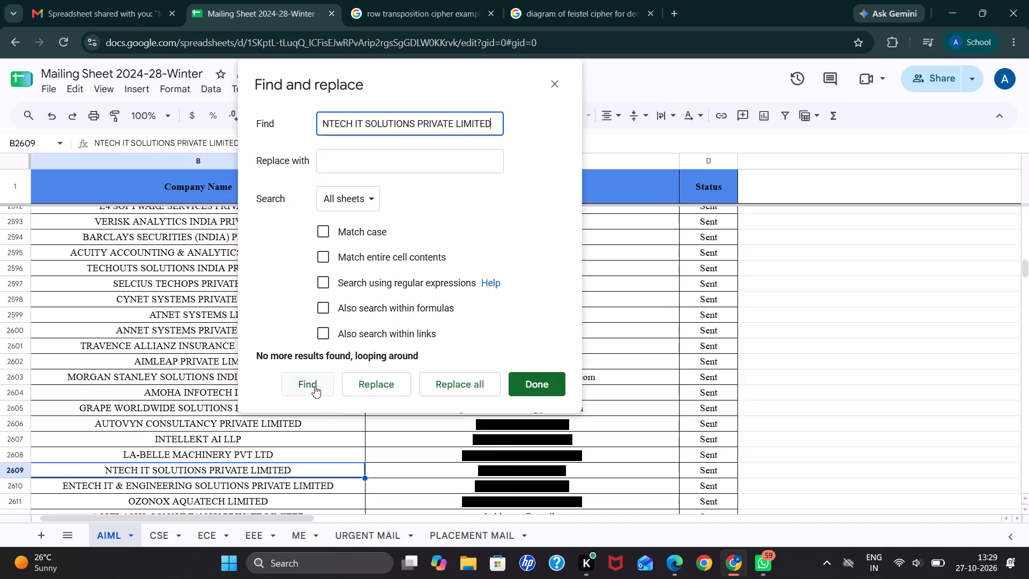
triple_click(315, 386)
click(315, 386)
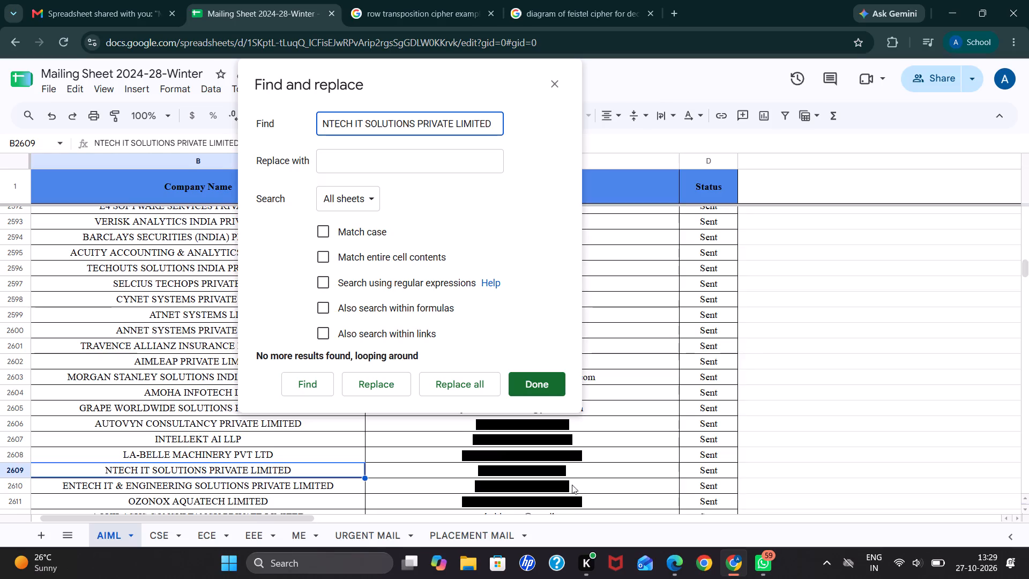
Switch to the AIML Winter Database in Edge and examine contact details and highlighted cells below NTECH IT SOLUTIONS, through the Cloud Computing companies.
click(670, 574)
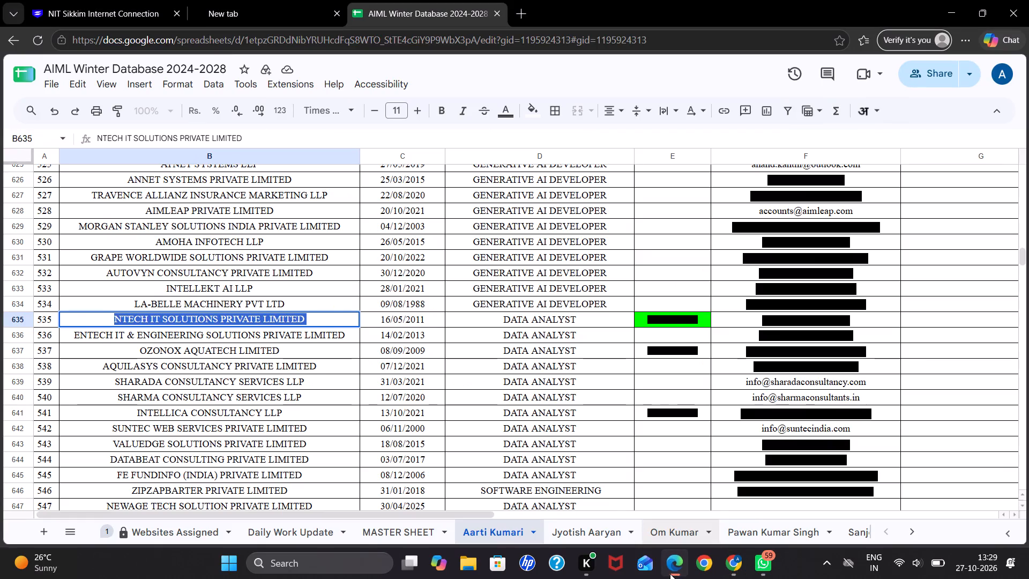
scroll(720, 357, right, 1)
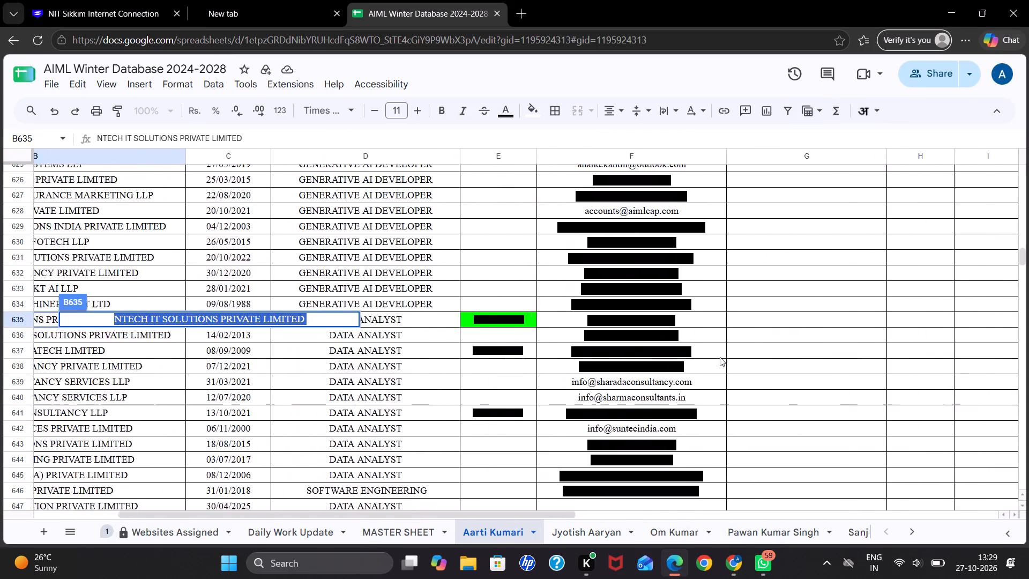
scroll(720, 357, right, 1)
scroll(720, 357, down, 1)
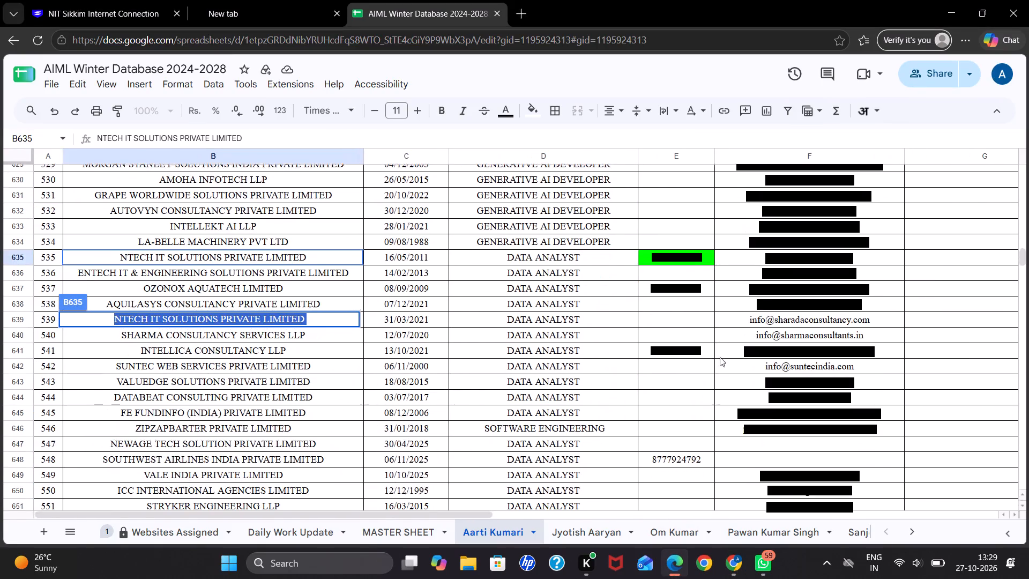
scroll(720, 357, down, 1)
click(720, 357)
scroll(720, 357, down, 5)
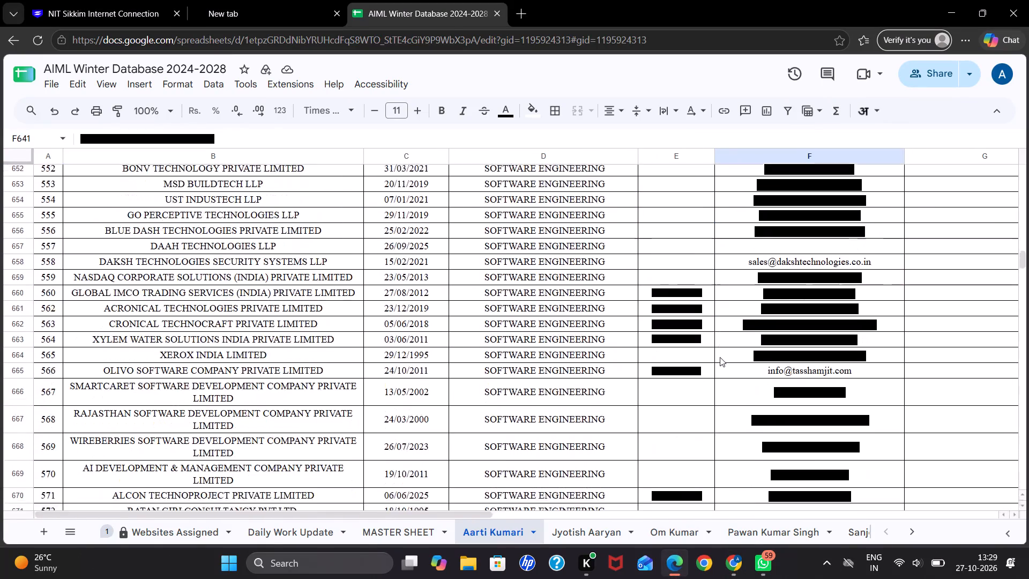
scroll(720, 357, down, 5)
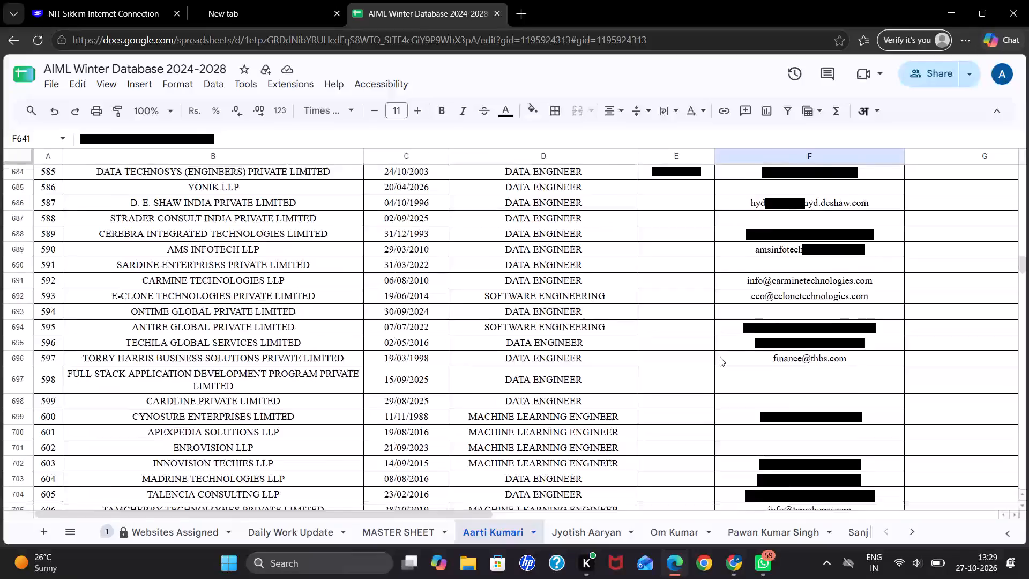
scroll(720, 357, down, 7)
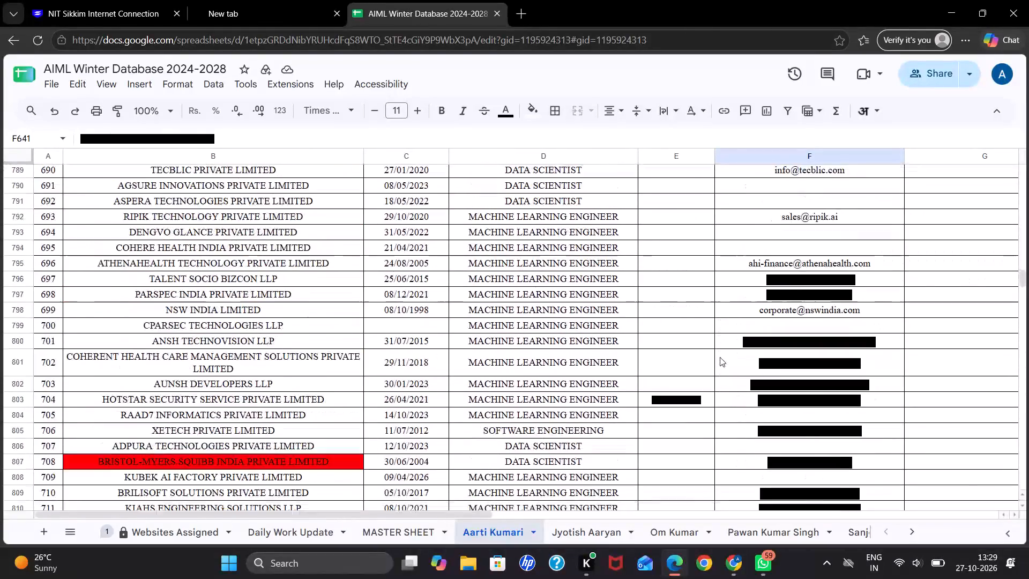
scroll(720, 357, down, 4)
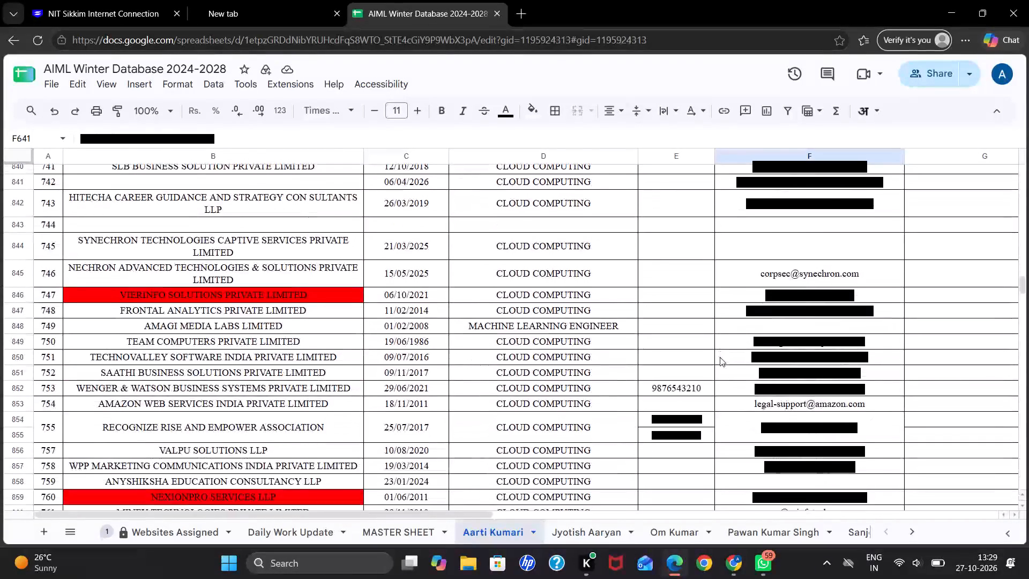
scroll(720, 357, down, 2)
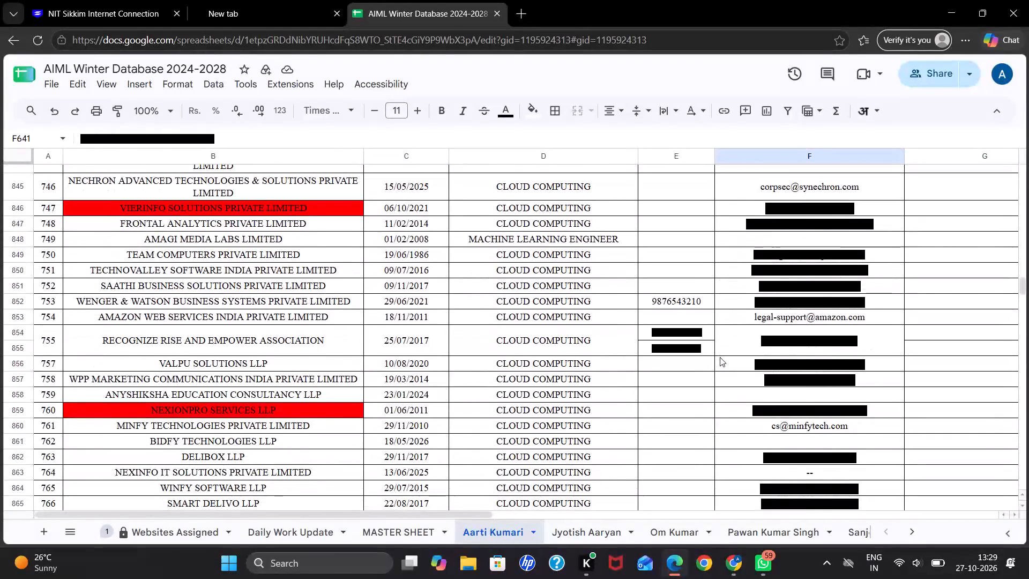
scroll(720, 357, down, 2)
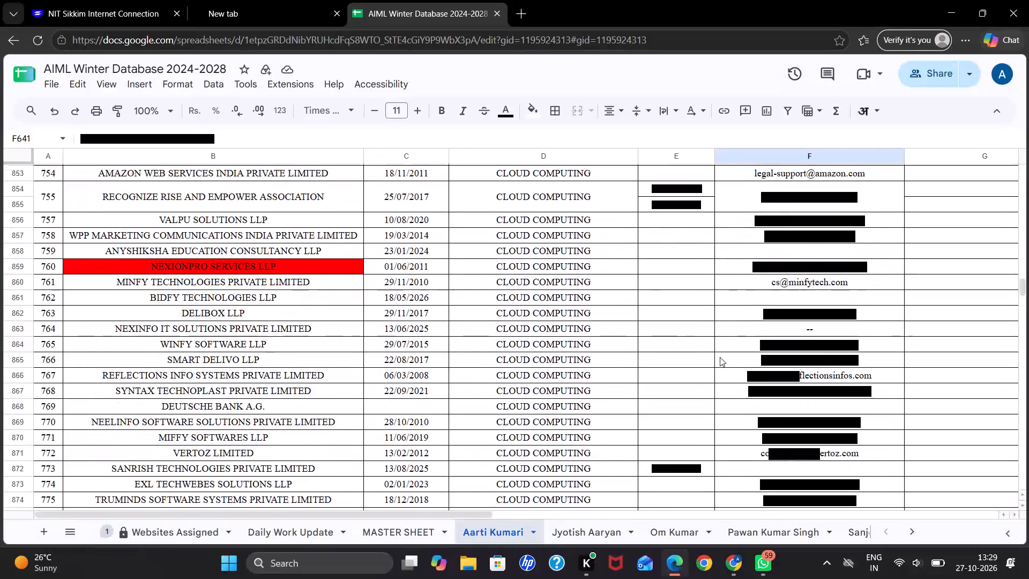
Examine the contact details and highlighted cells from the remaining Cloud Computing rows down to the Network Security Engineer companies.
scroll(720, 357, down, 9)
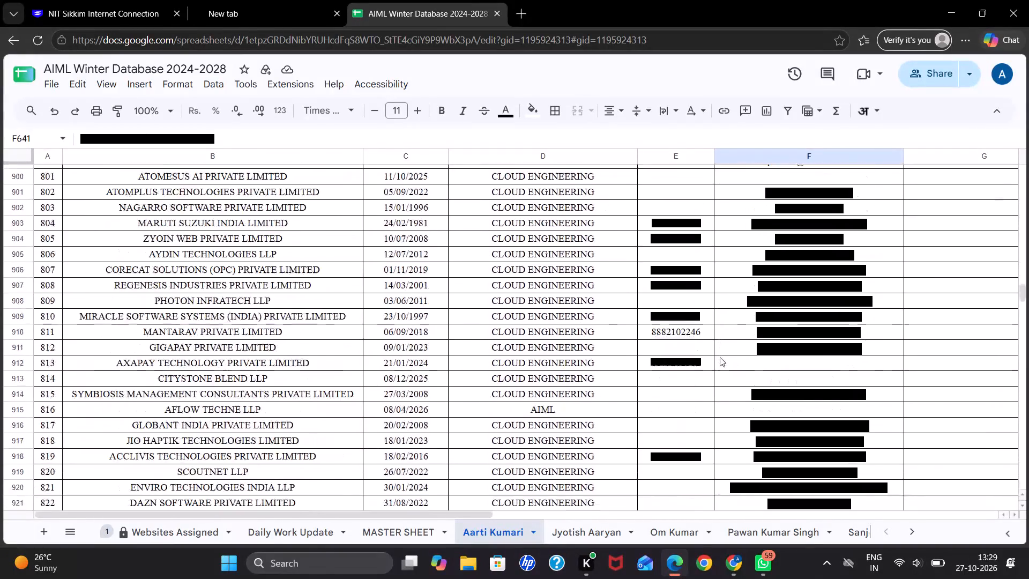
scroll(720, 357, down, 7)
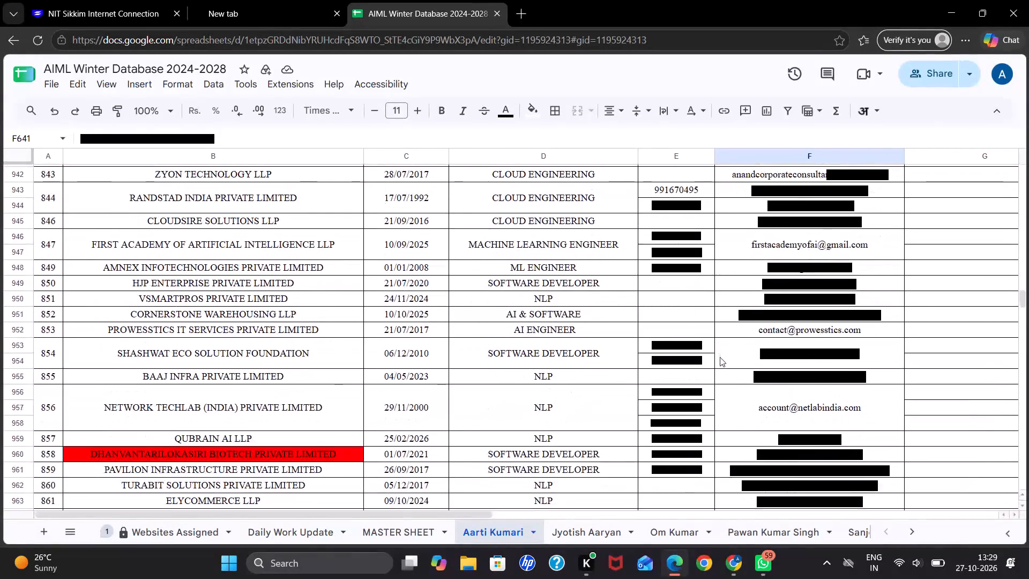
scroll(720, 357, down, 3)
scroll(720, 357, left, 1)
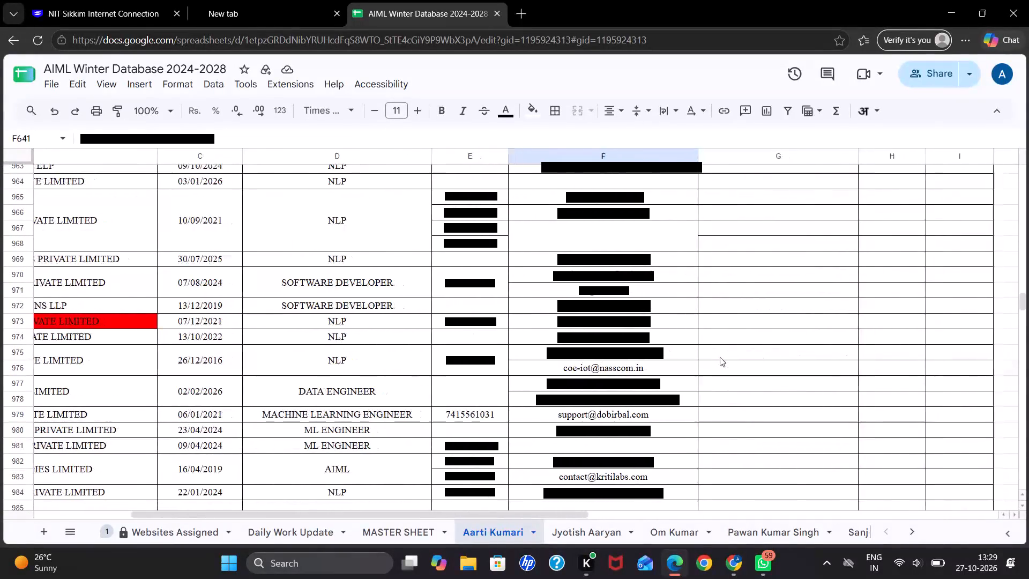
scroll(720, 357, left, 1)
scroll(720, 357, down, 8)
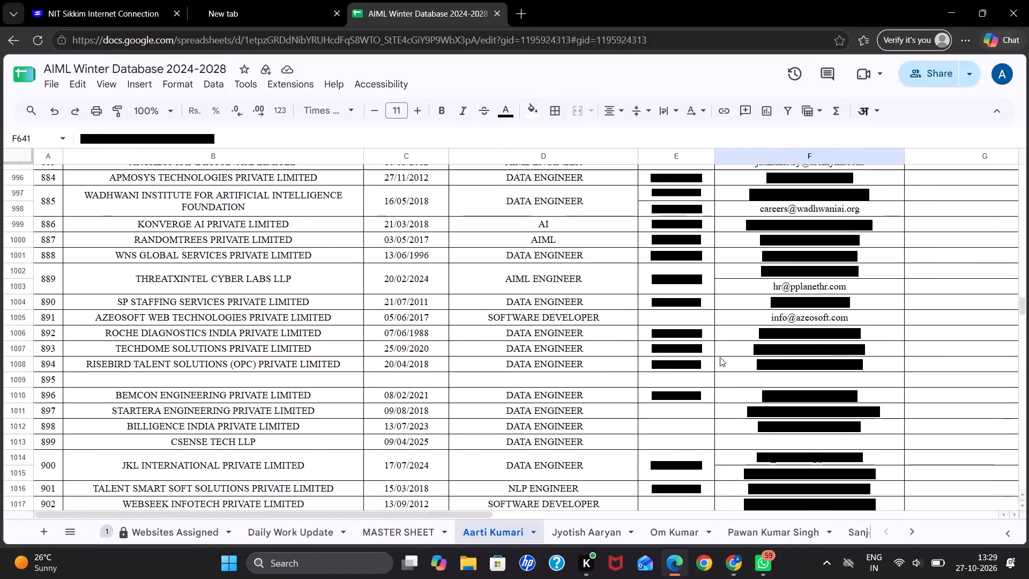
scroll(720, 357, down, 4)
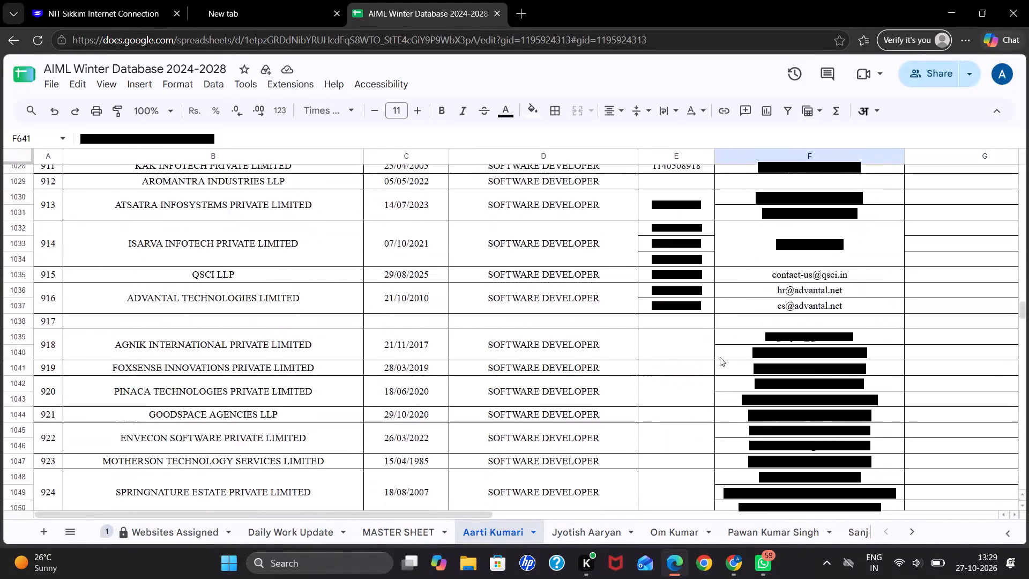
scroll(720, 357, down, 6)
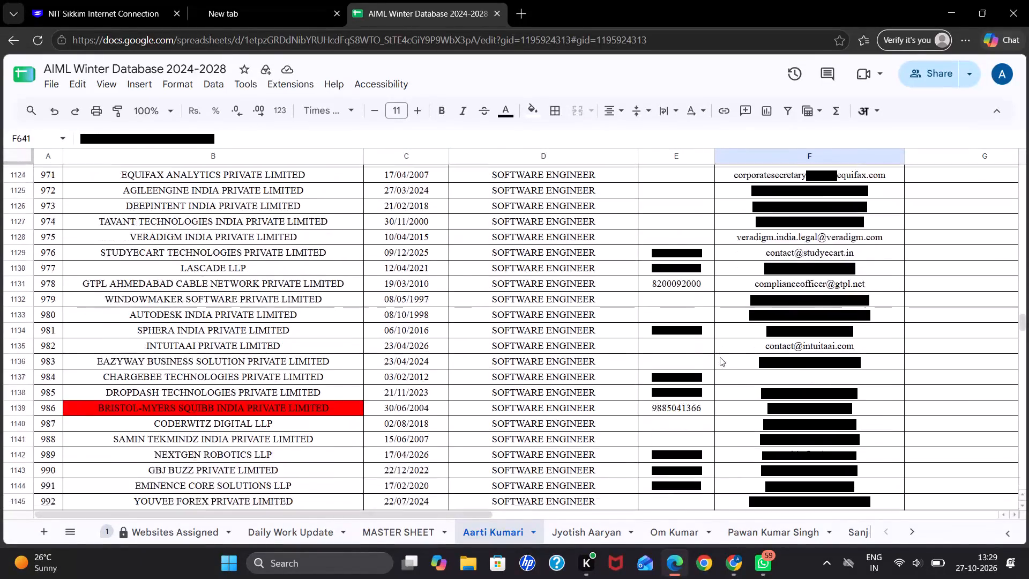
scroll(720, 357, down, 6)
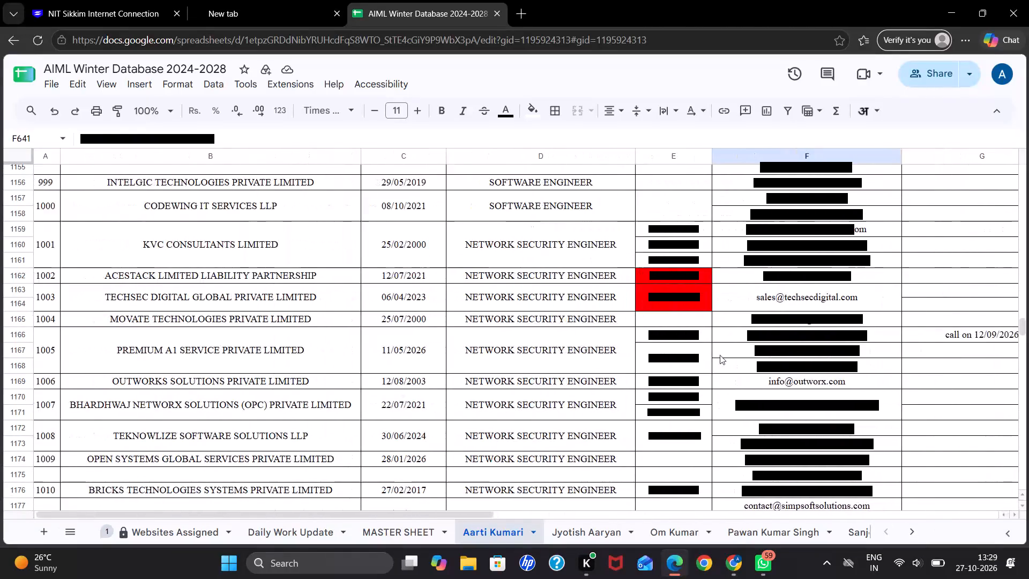
Select the first contact number cell, E1166, in the PREMIUM A1 SERVICE PRIVATE LIMITED row.
click(700, 336)
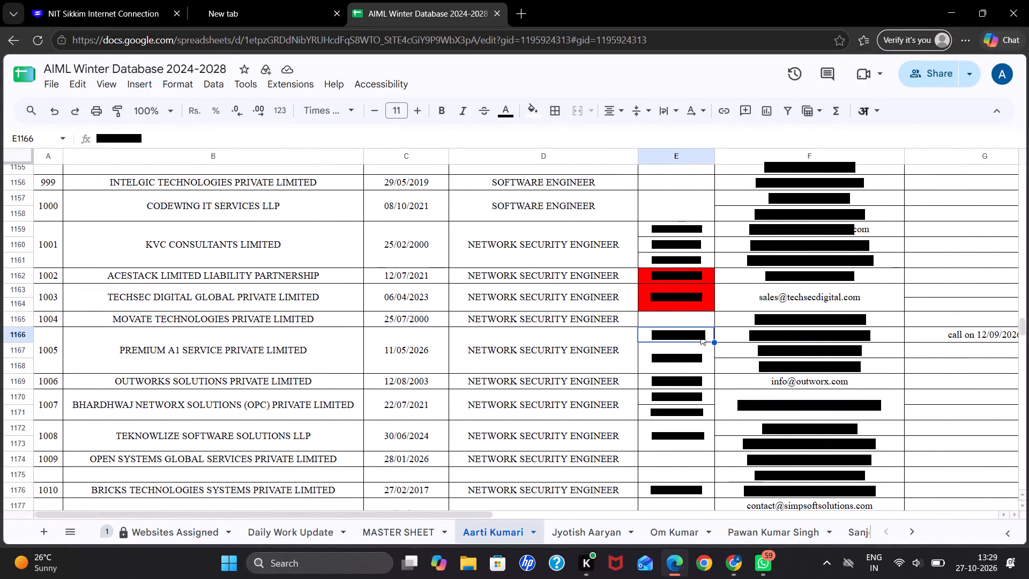
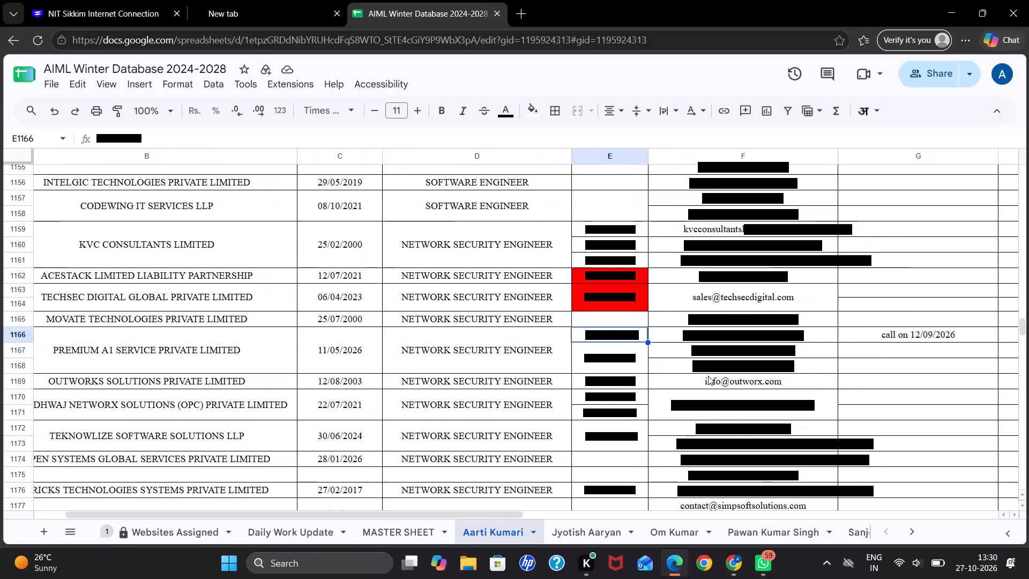
Examine contact details and highlighted cells from the Network Security Engineer rows down to the Software Engineer companies around BULWARK SOFTWARE RESEARCH.
scroll(708, 376, down, 2)
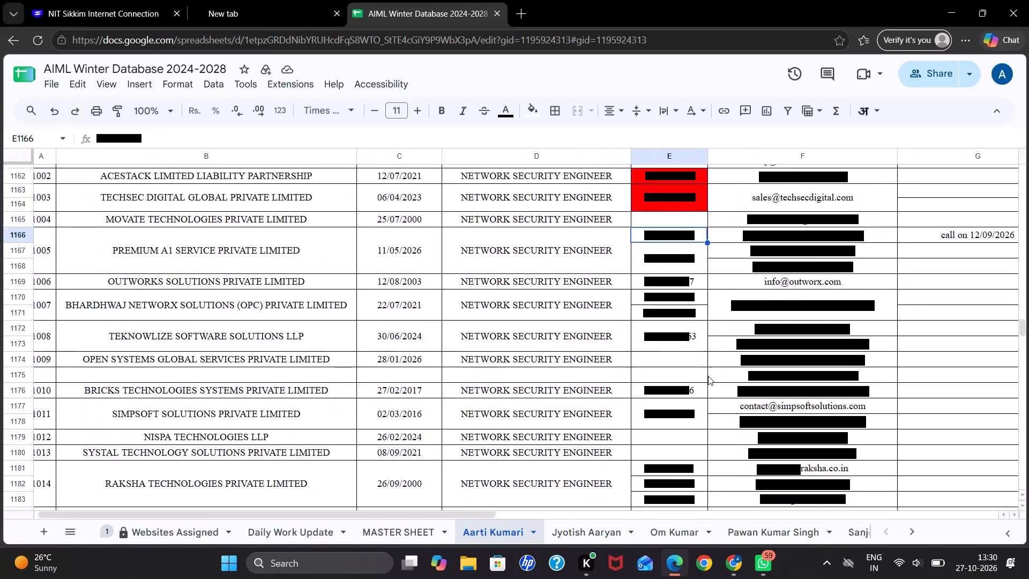
scroll(708, 376, down, 2)
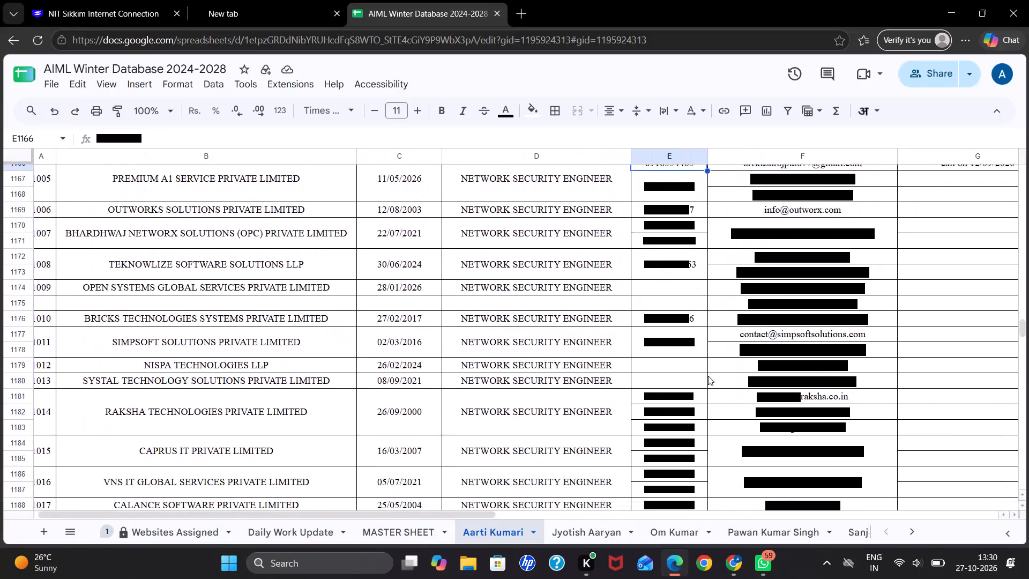
scroll(708, 376, down, 7)
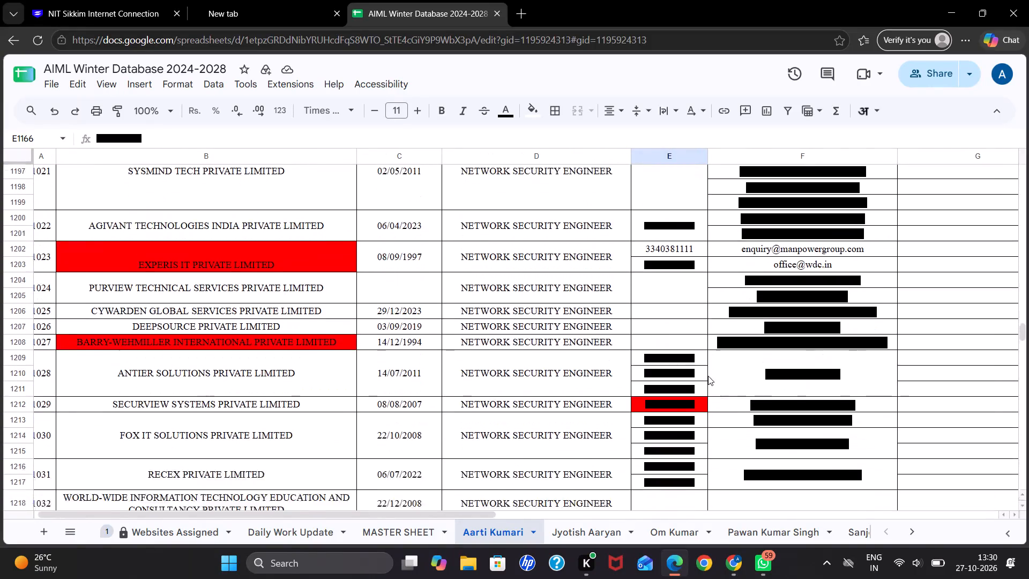
scroll(708, 376, down, 6)
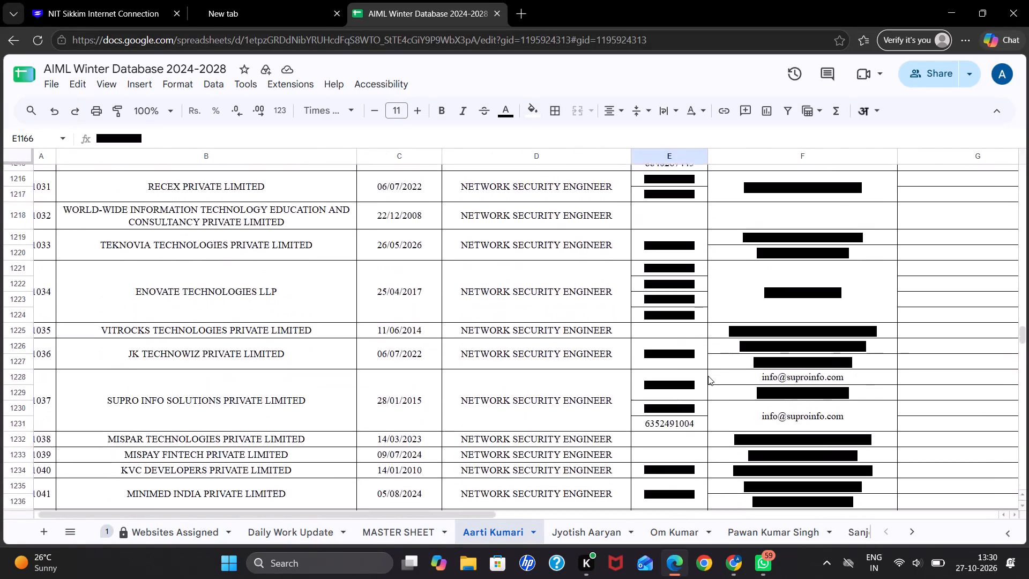
scroll(708, 376, down, 6)
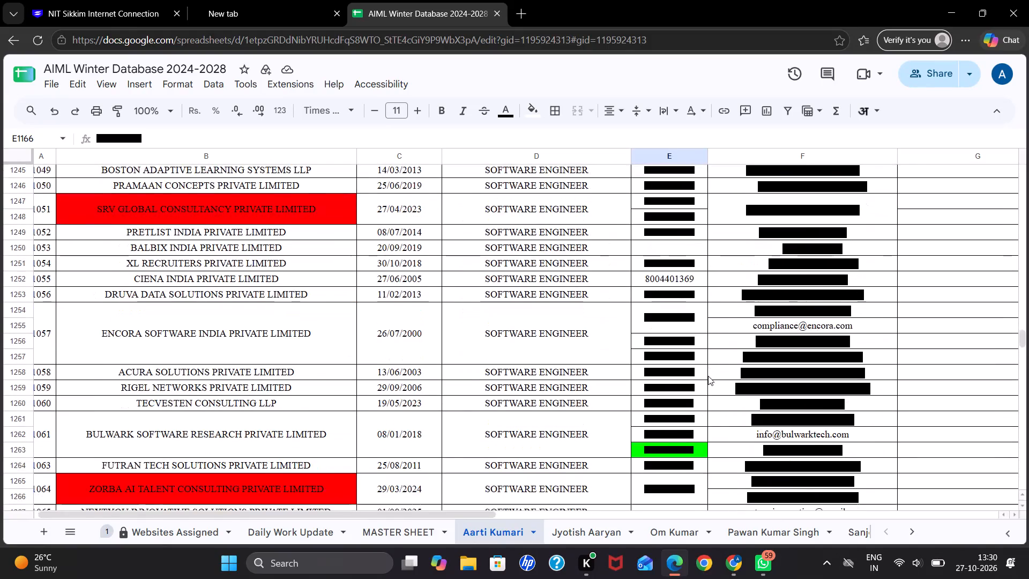
scroll(708, 376, down, 1)
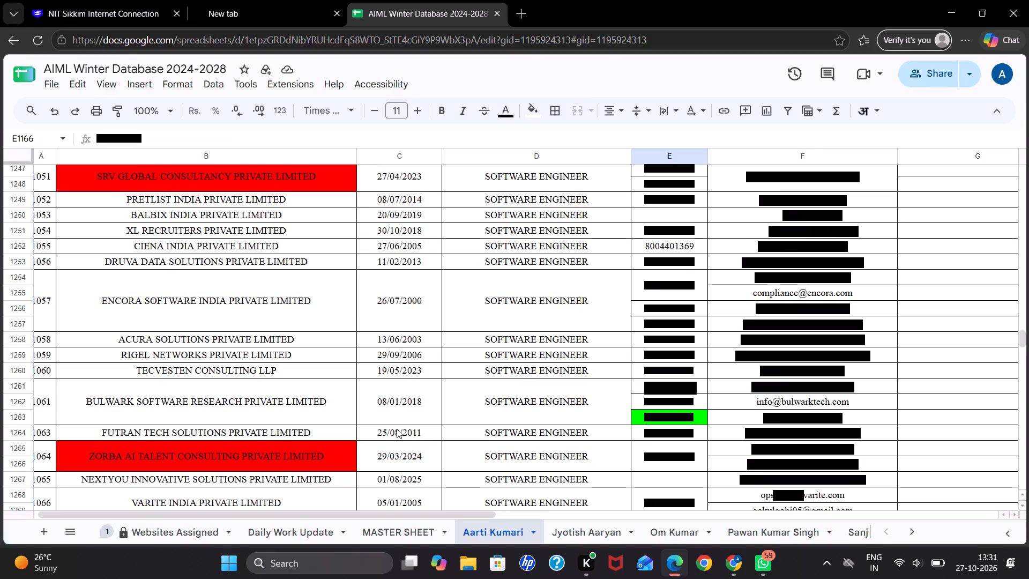
Copy BULWARK SOFTWARE RESEARCH PRIVATE LIMITED from the AIML Winter Database and search all sheets of the mailing sheet in Chrome for it.
double_click(336, 406)
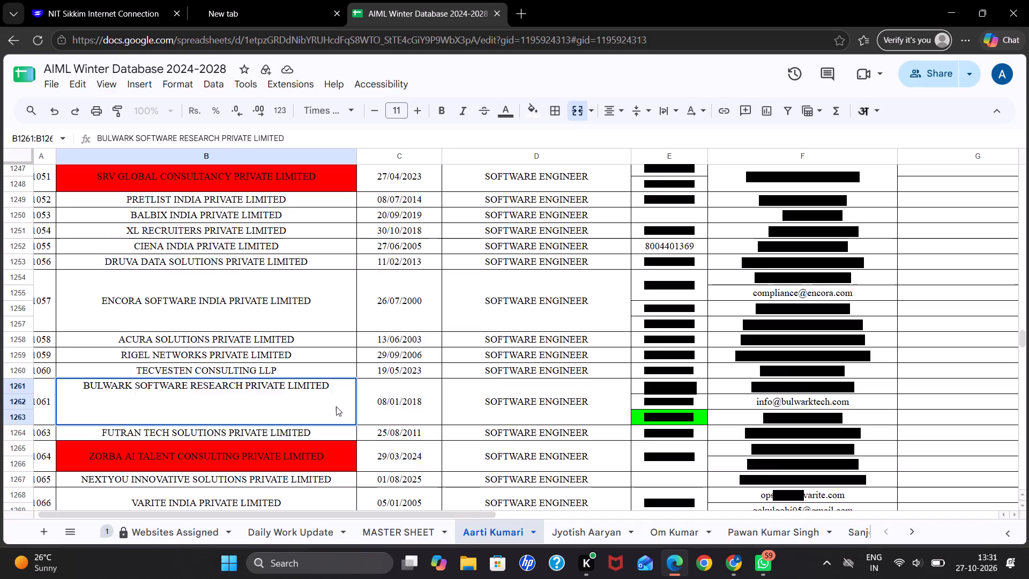
key(ctrl+a)
key(ctrl+c)
click(737, 571)
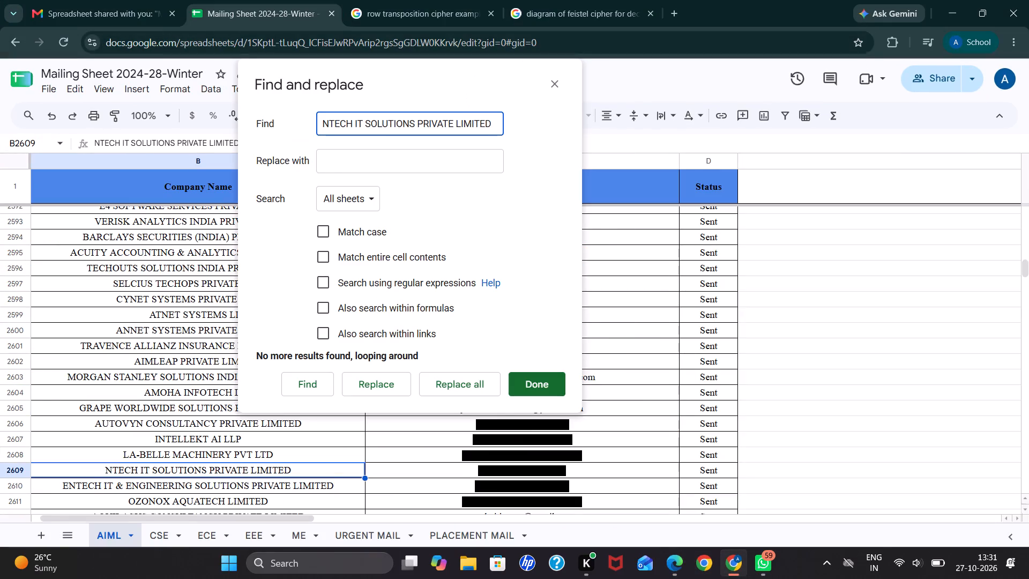
key(ctrl+a)
key(BackSpace)
key(ctrl+v)
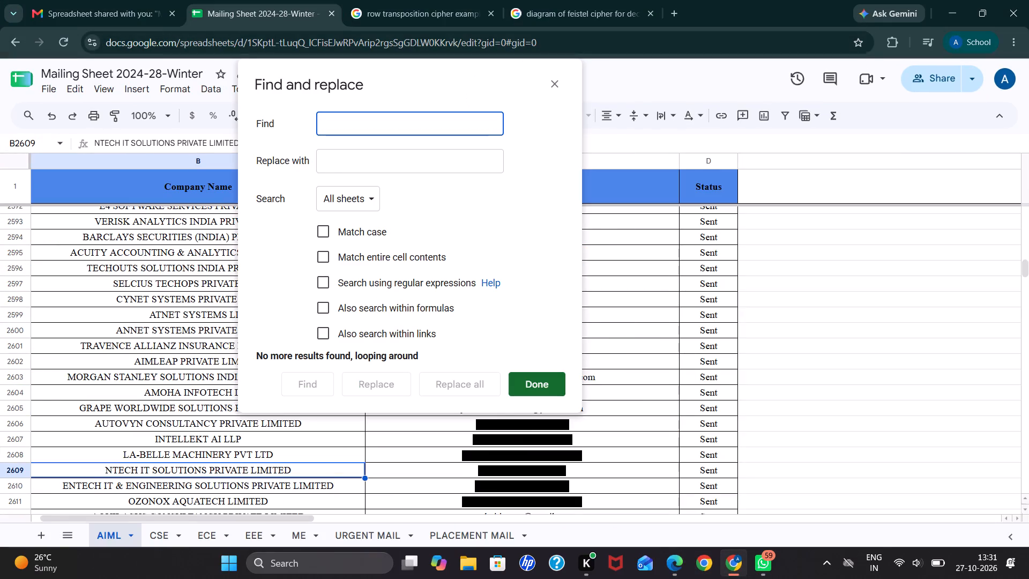
key(Return)
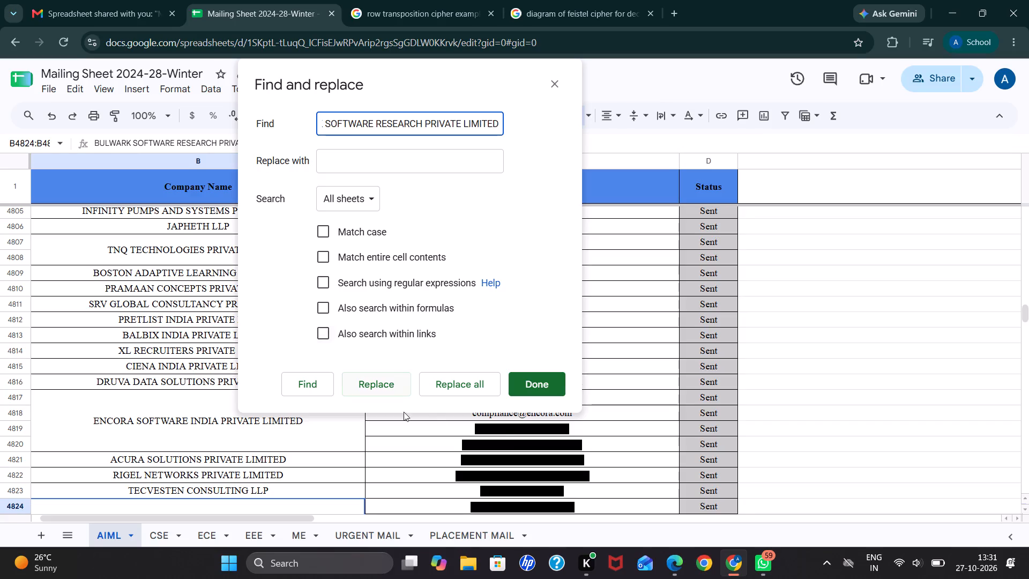
Open the URGENT MAIL sheet of the mailing sheet and examine its first companies, mail addresses and scheduled statuses.
click(364, 538)
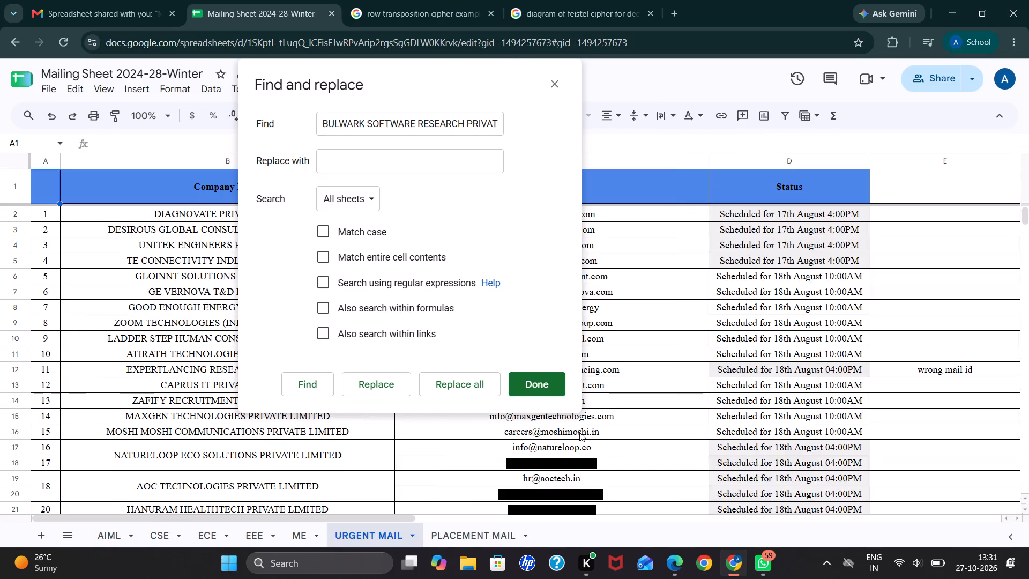
scroll(579, 432, down, 4)
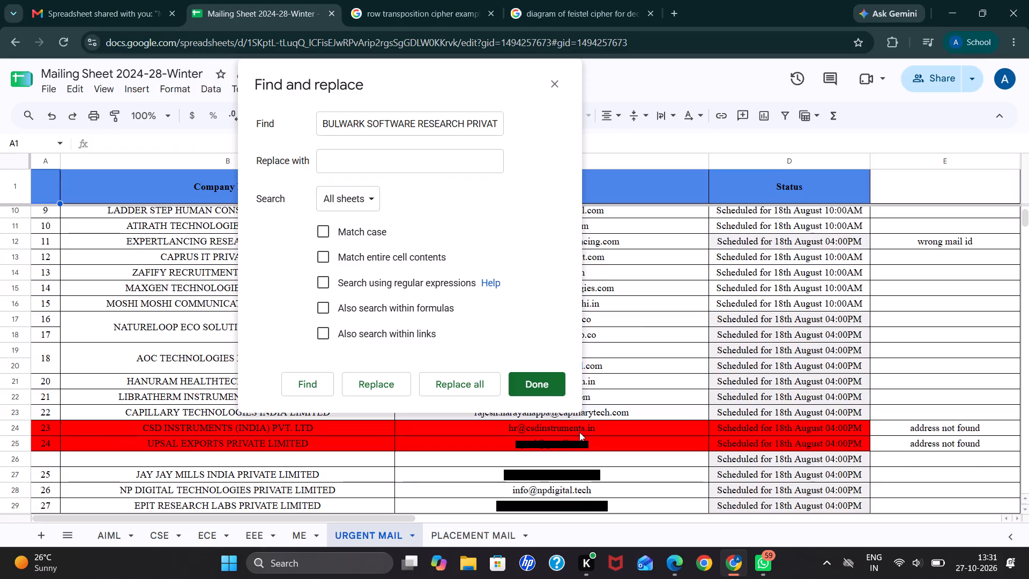
Switch to the AIML Winter Database in Edge and select BULWARK SOFTWARE RESEARCH's green contact number cell, E1263.
click(673, 563)
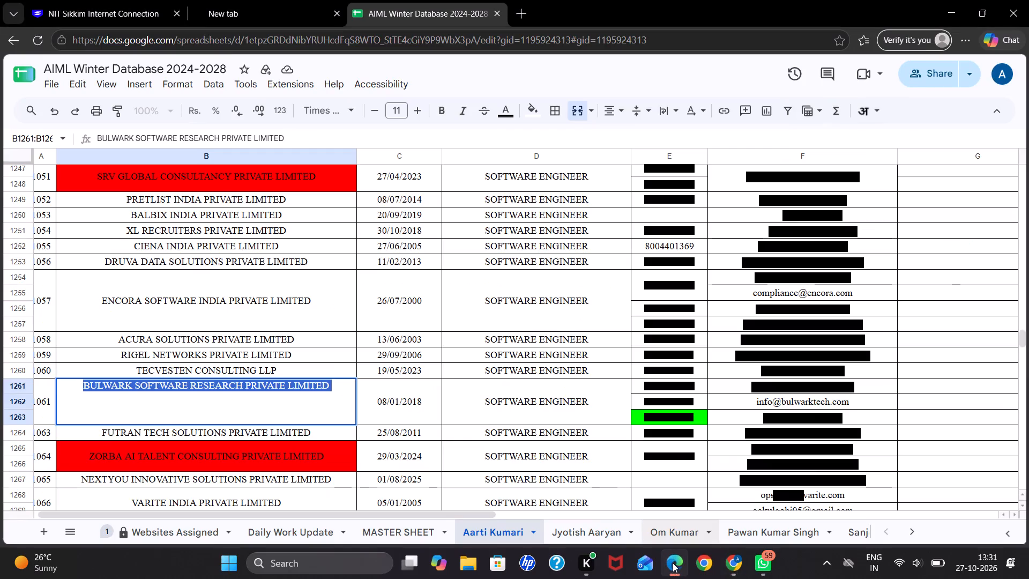
click(647, 416)
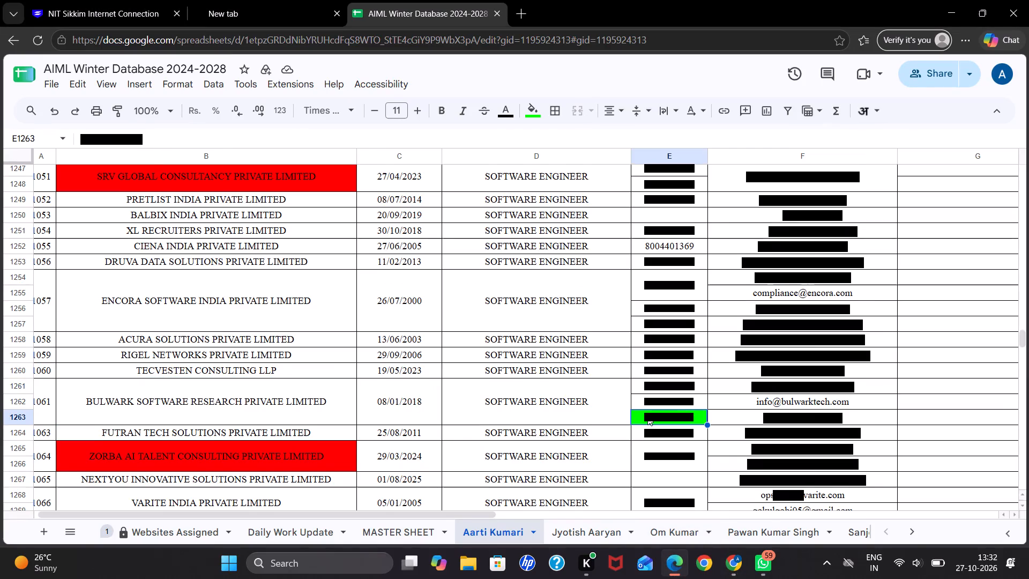
Examine the Software Engineer companies below BULWARK SOFTWARE RESEARCH, down to THERMO FISHER SCIENTIFIC, for highlighted contacts and call remarks.
scroll(647, 416, down, 2)
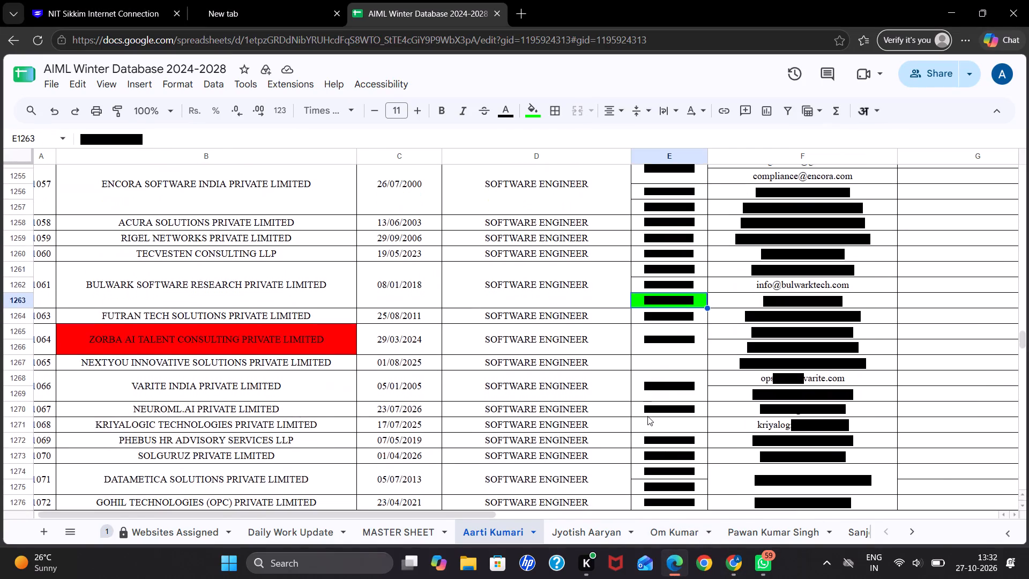
scroll(647, 416, down, 2)
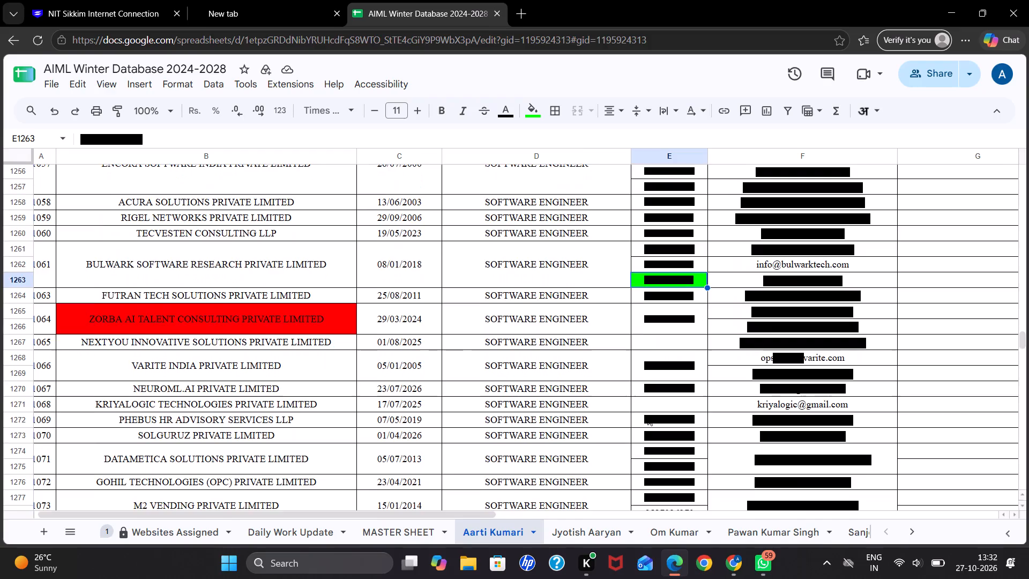
scroll(647, 416, down, 2)
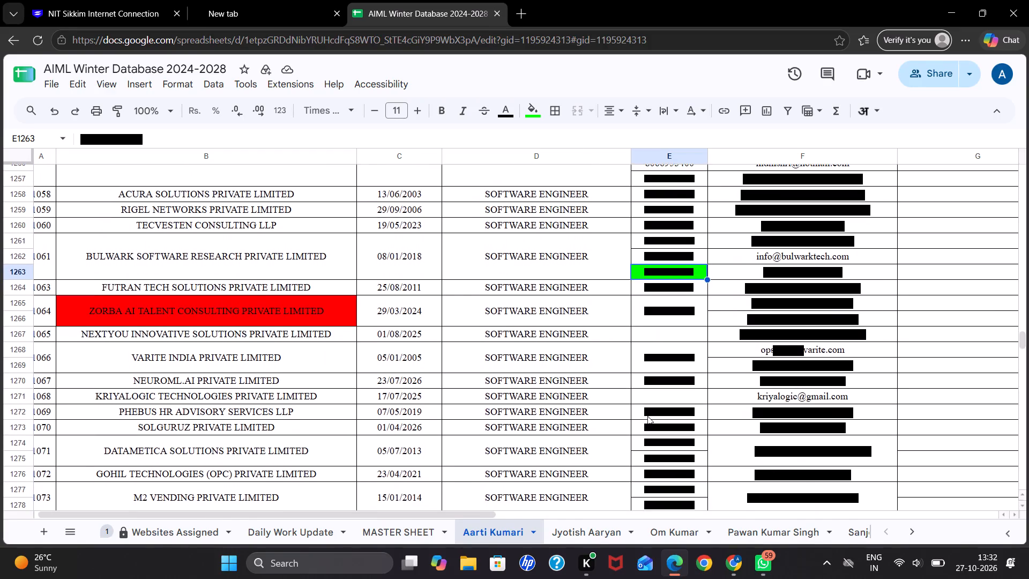
scroll(647, 416, down, 3)
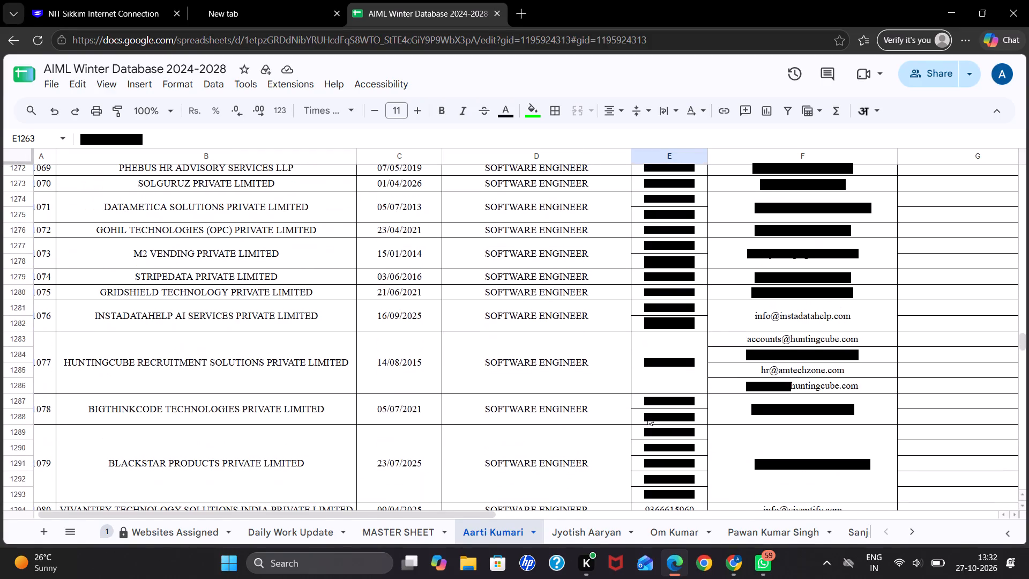
scroll(647, 416, down, 3)
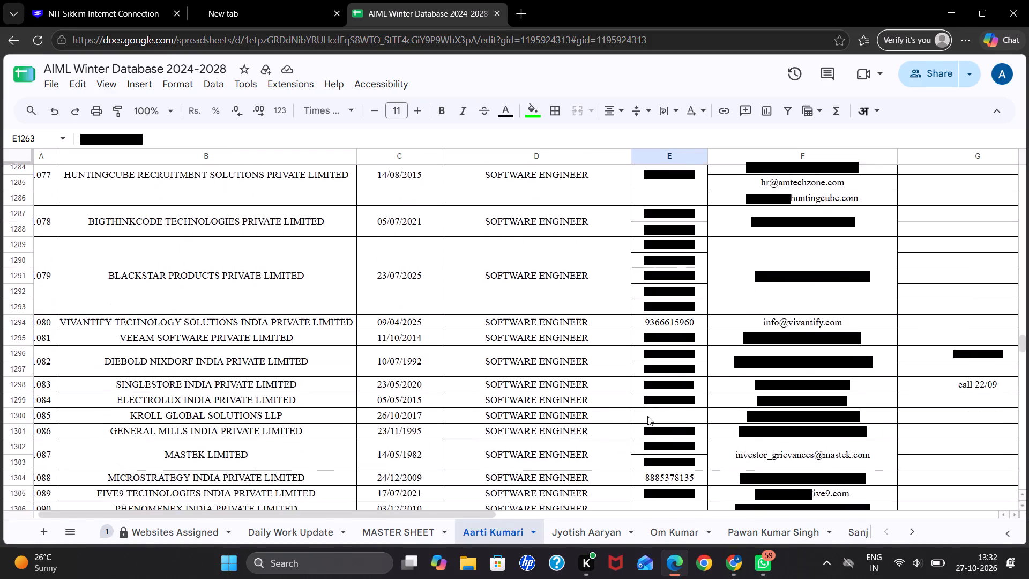
scroll(647, 416, down, 1)
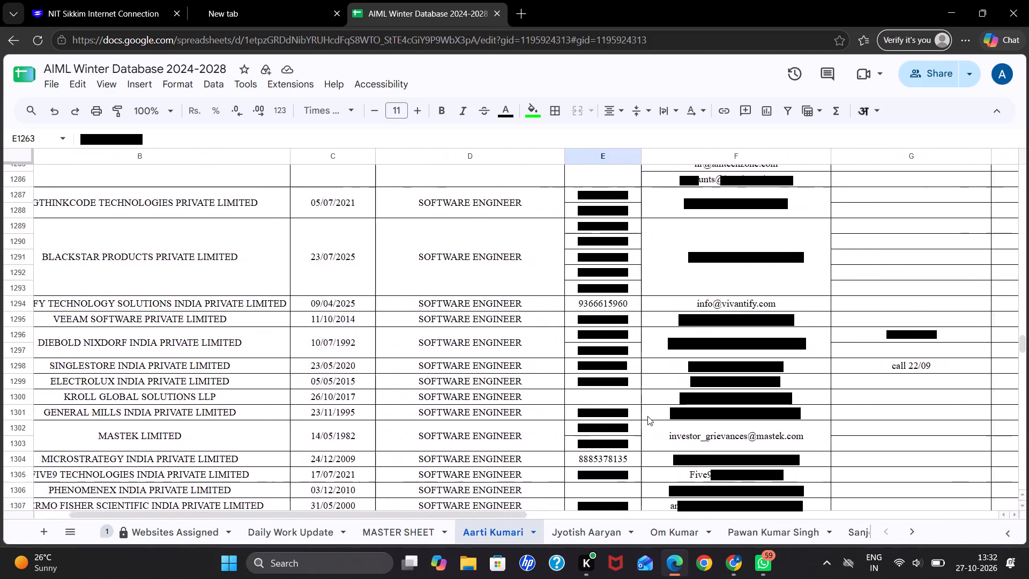
scroll(882, 351, left, 1)
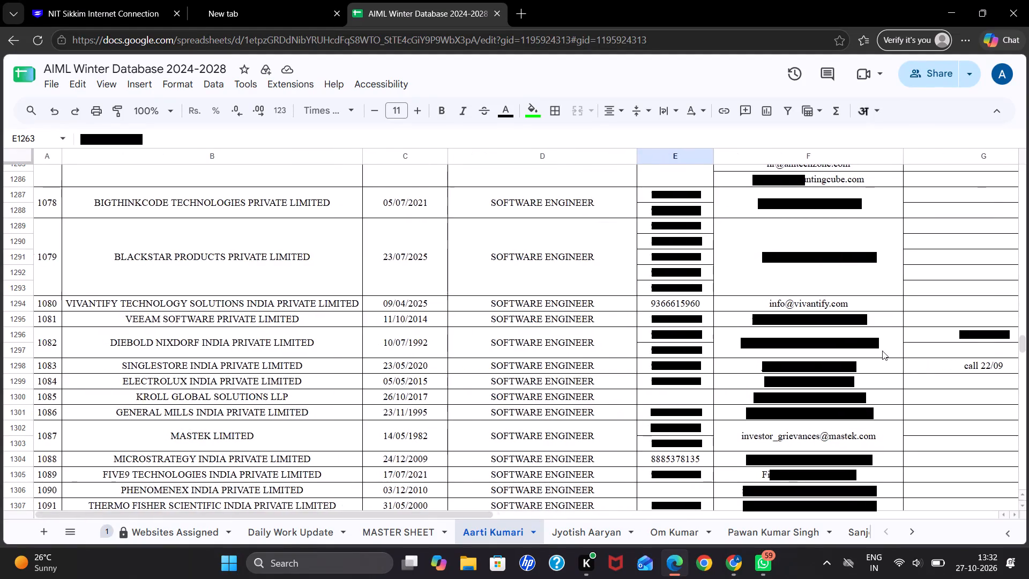
scroll(882, 351, left, 1)
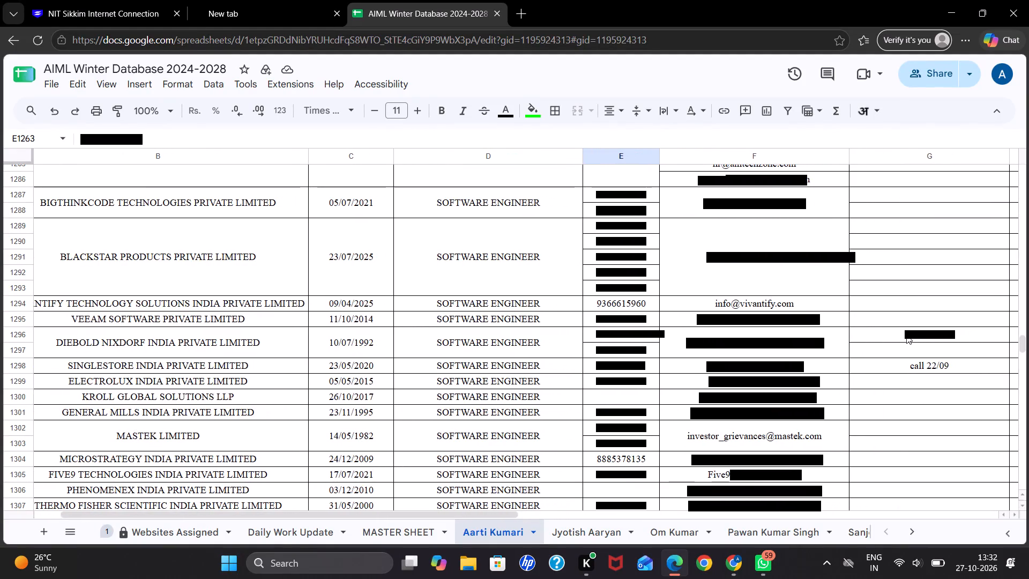
Inspect the remark in G1296 for DIEBOLD NIXDORF, the adjacent columns, and SINGLESTORE INDIA's contact number in E1298.
click(897, 335)
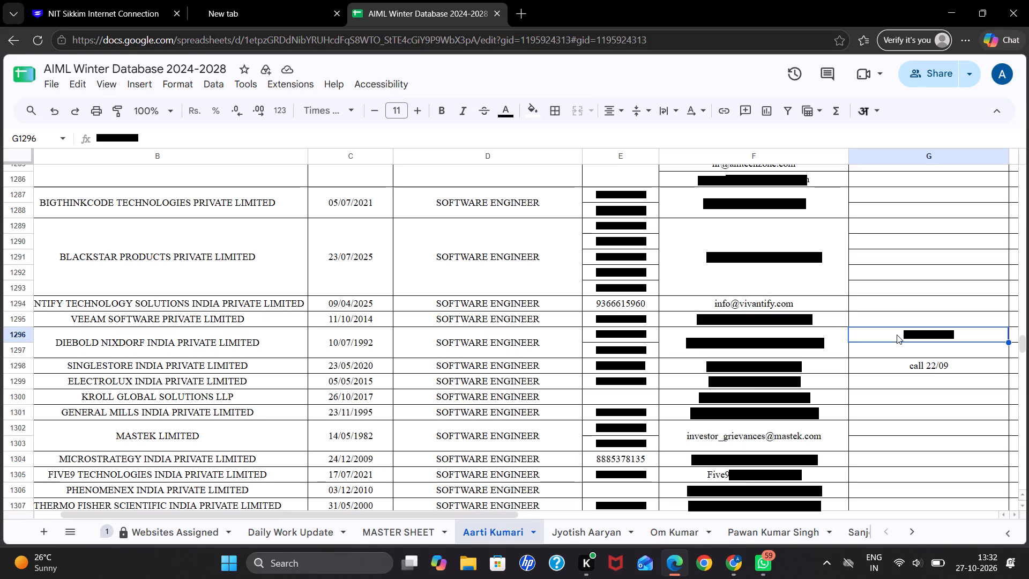
scroll(897, 335, right, 1)
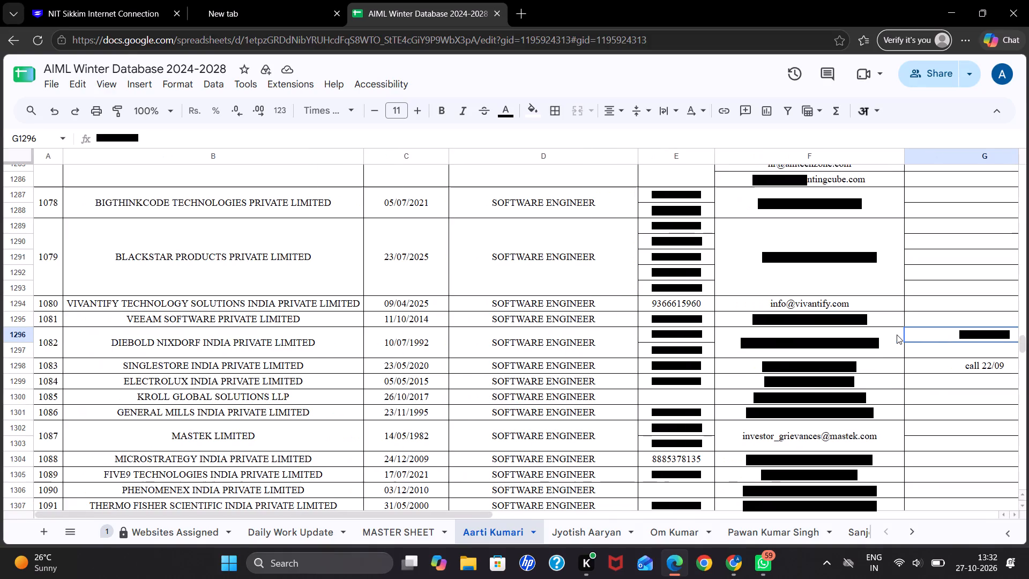
scroll(897, 335, right, 4)
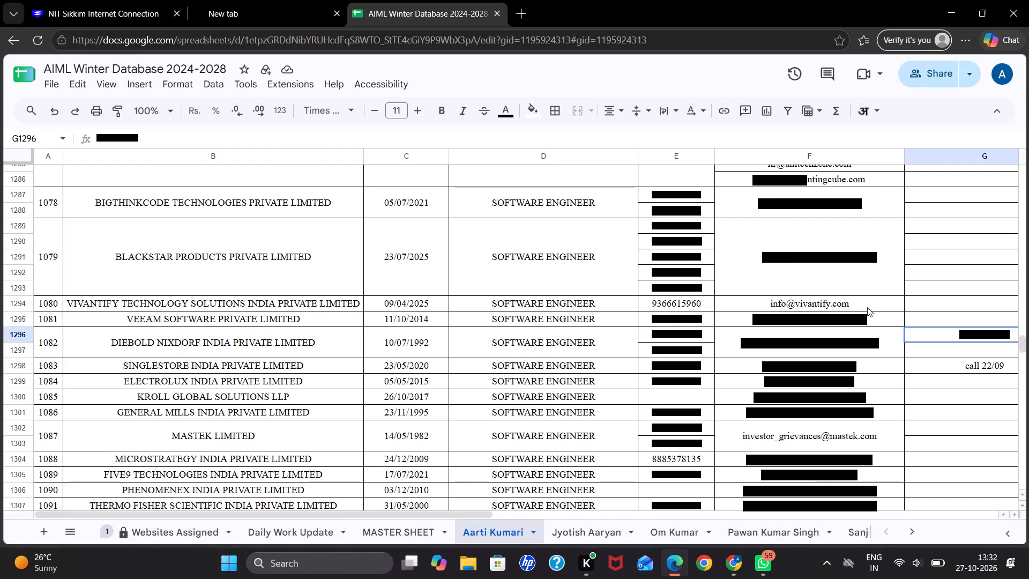
scroll(882, 370, right, 1)
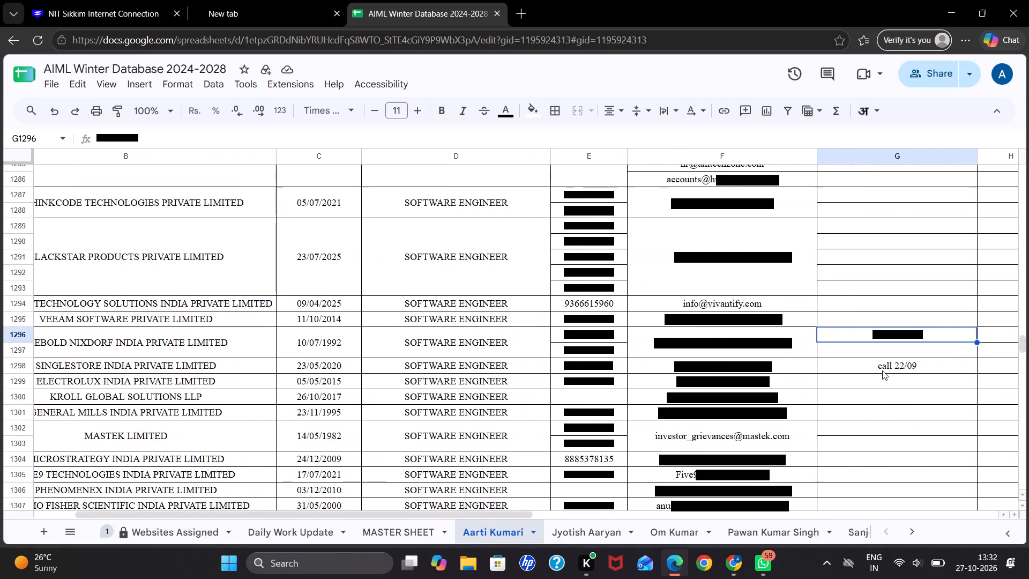
scroll(882, 370, right, 2)
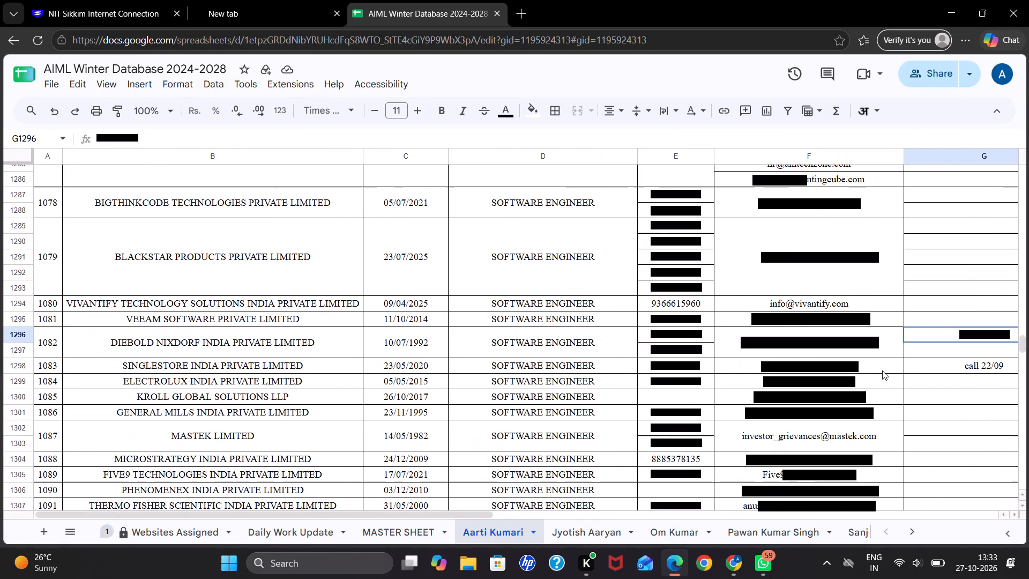
click(697, 366)
Examine the rows below SINGLESTORE INDIA into the Data Scientist companies and select BHARAT ATOMIC LABS' green contact number cell, E1320.
scroll(697, 366, down, 3)
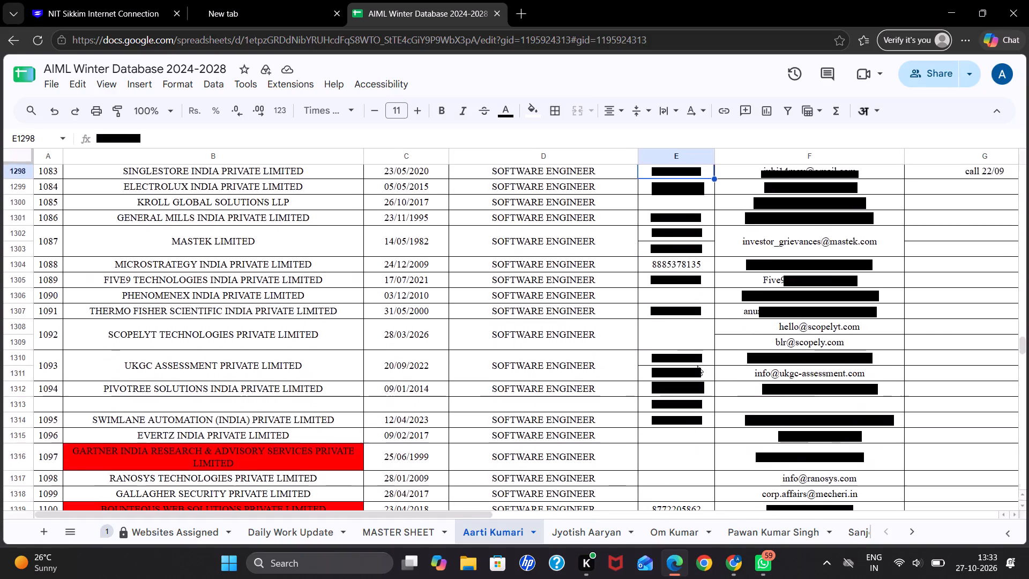
scroll(697, 366, down, 2)
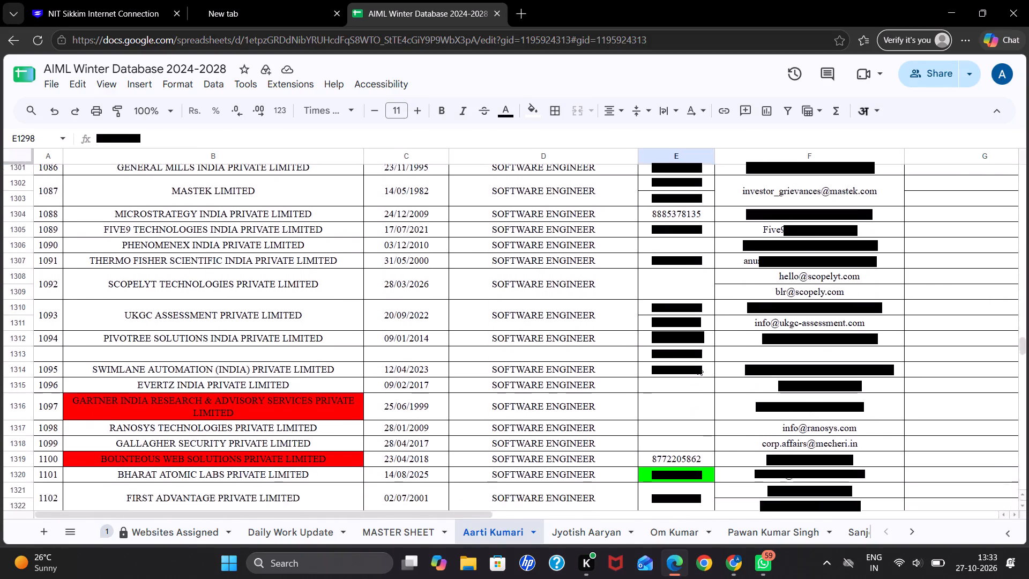
scroll(697, 366, down, 2)
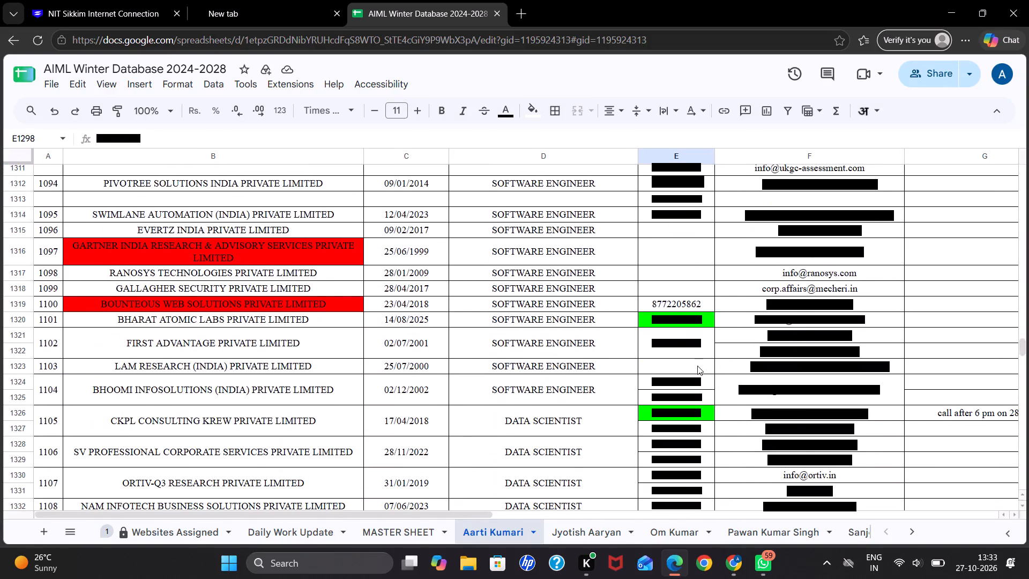
scroll(697, 366, down, 1)
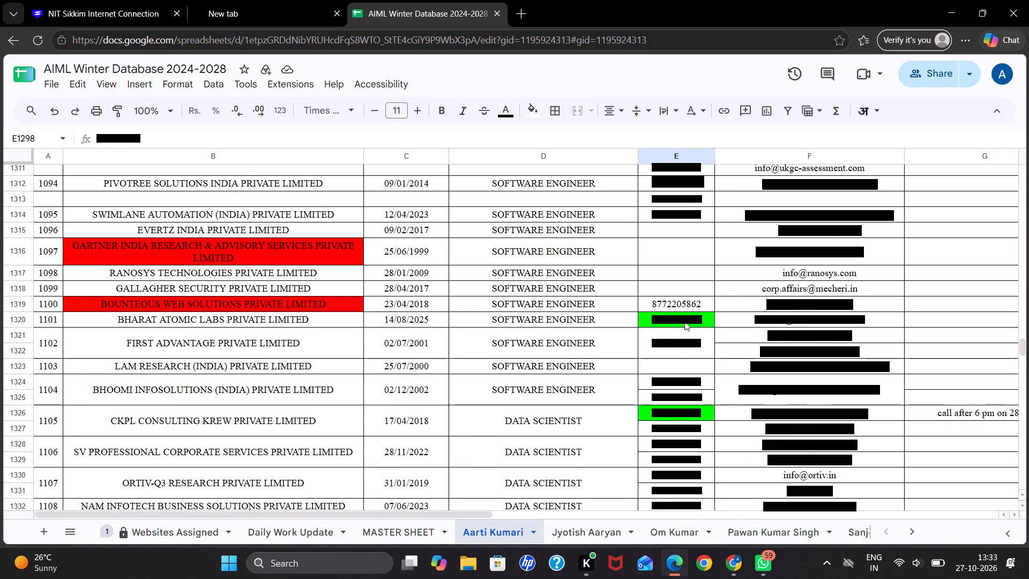
click(684, 321)
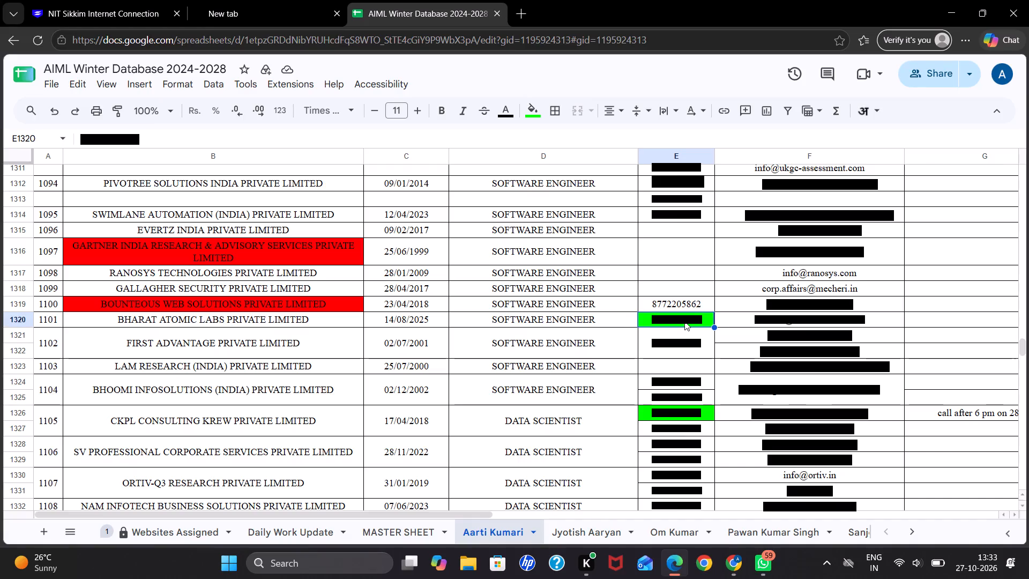
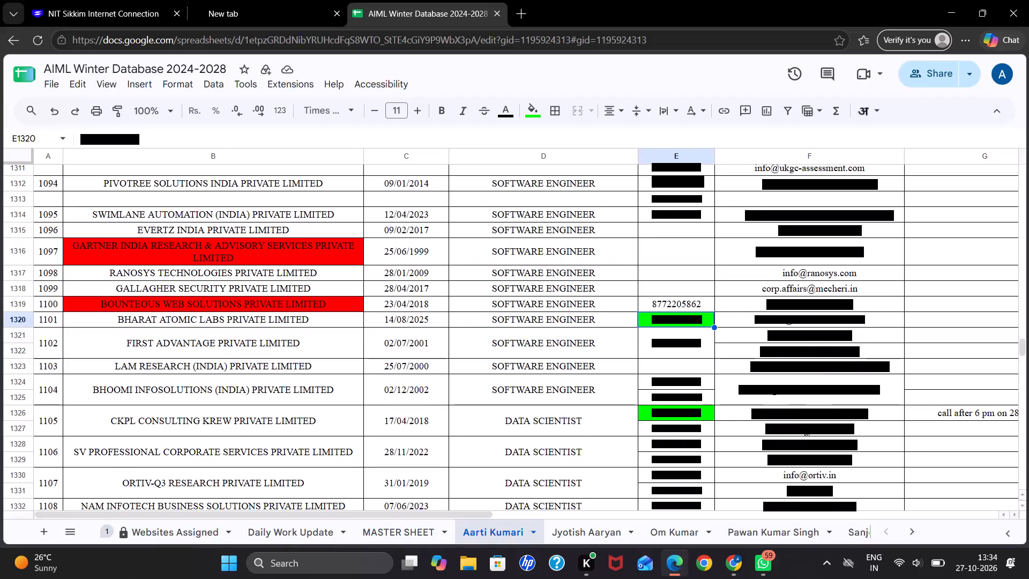
Examine the rows below BHARAT ATOMIC LABS into the Data Scientist companies, around CKPL CONSULTING KREW's green contact number cell, E1326.
scroll(804, 427, right, 1)
scroll(804, 427, down, 1)
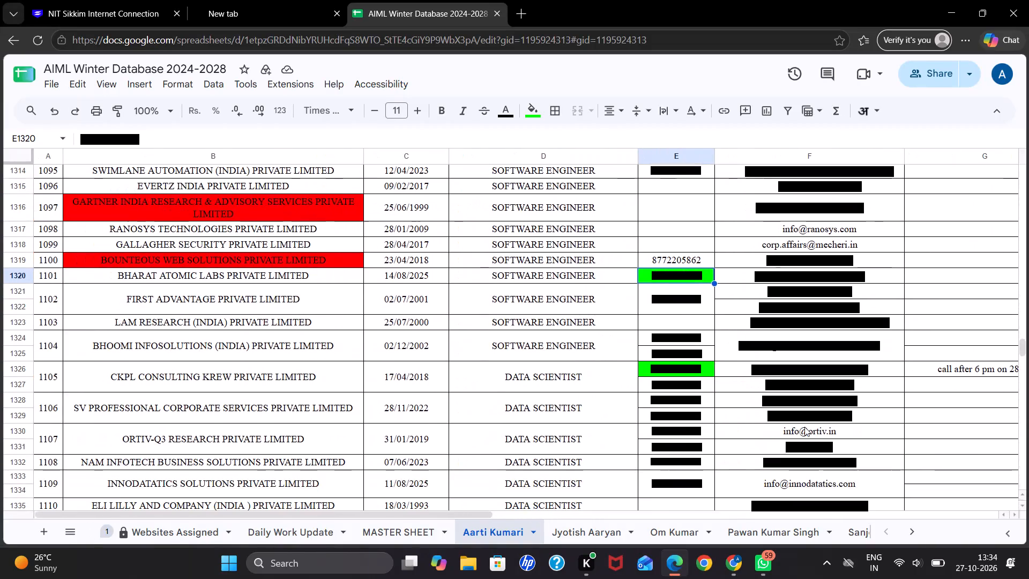
scroll(804, 427, down, 1)
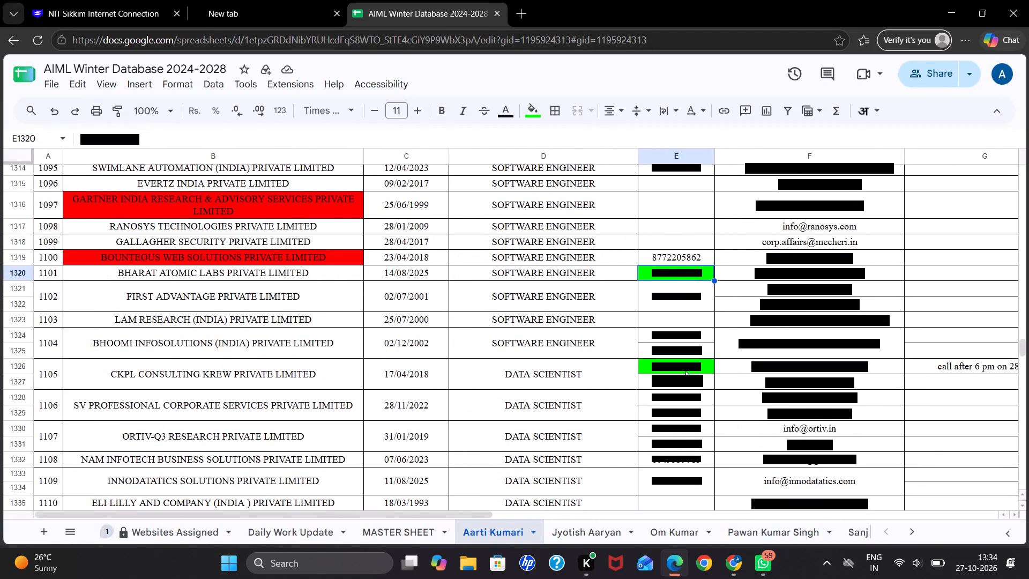
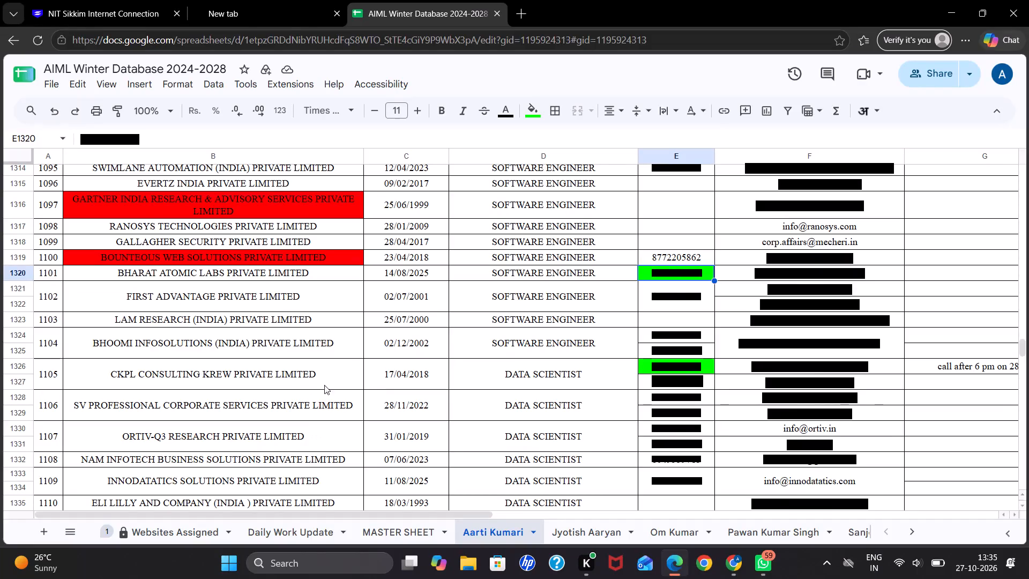
Copy CKPL CONSULTING KREW PRIVATE LIMITED from the database and search for it across all sheets of Mailing Sheet 2024-28-Winter in Chrome.
double_click(341, 381)
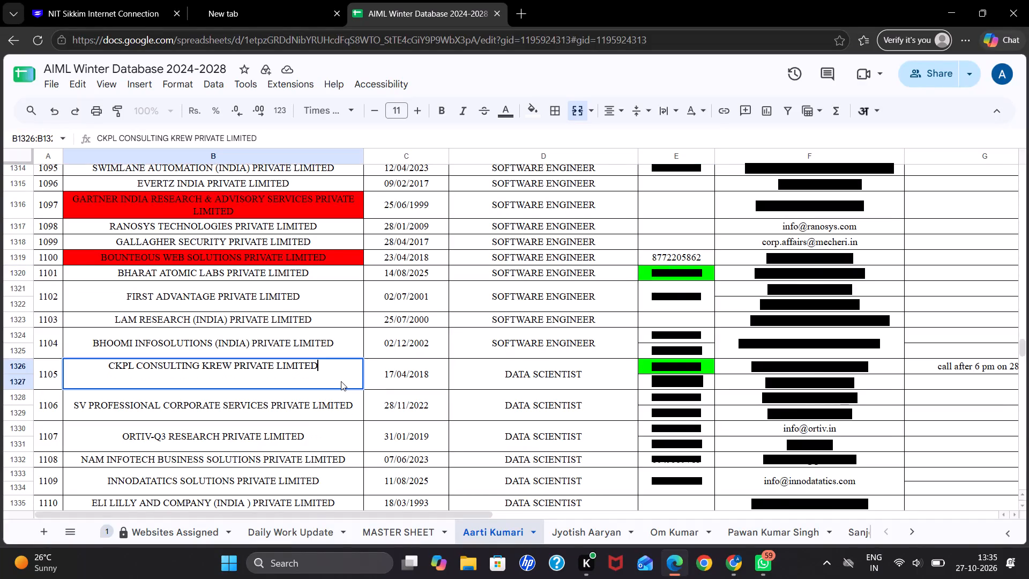
key(ctrl+a)
key(ctrl+c)
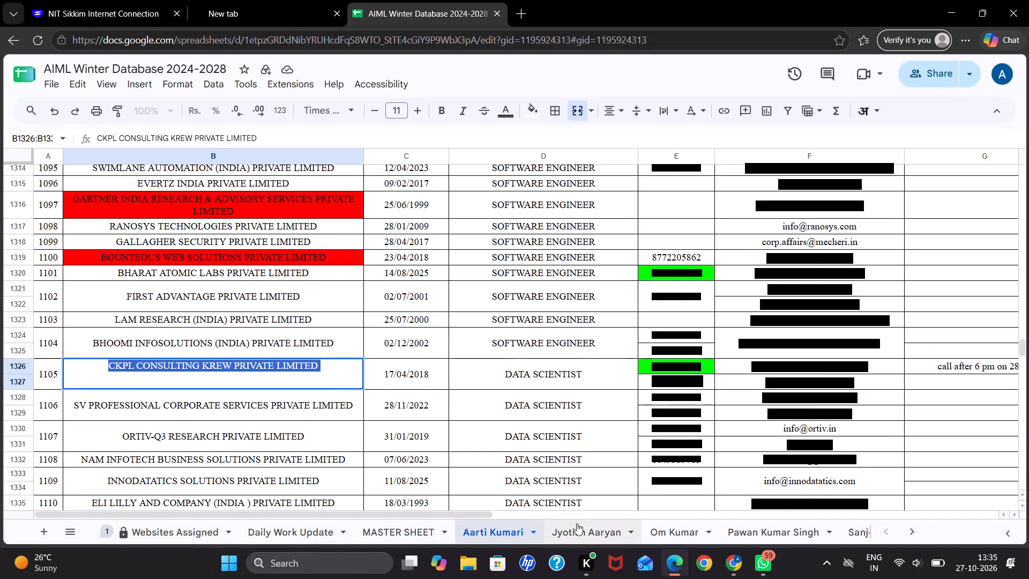
click(730, 562)
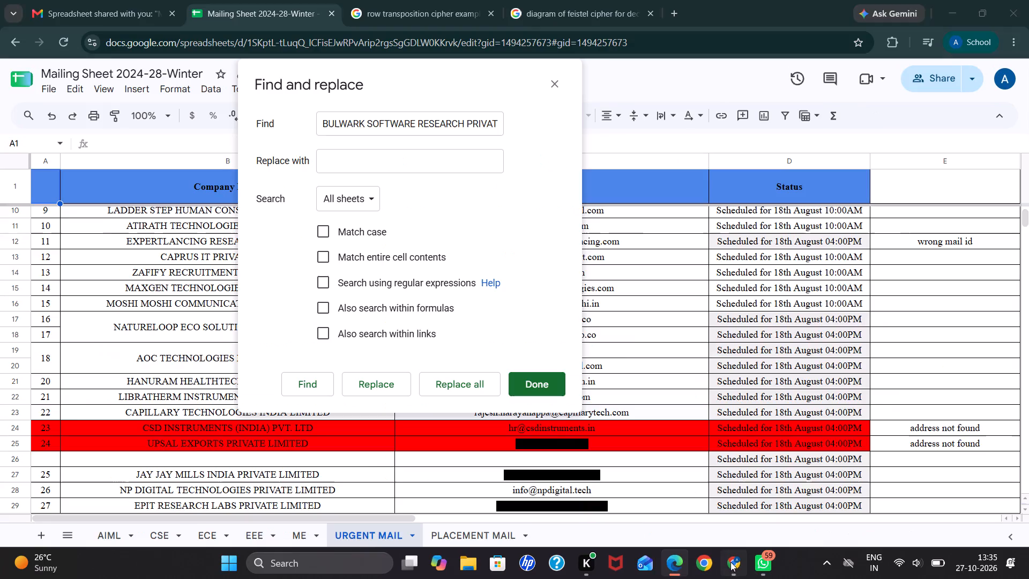
click(436, 124)
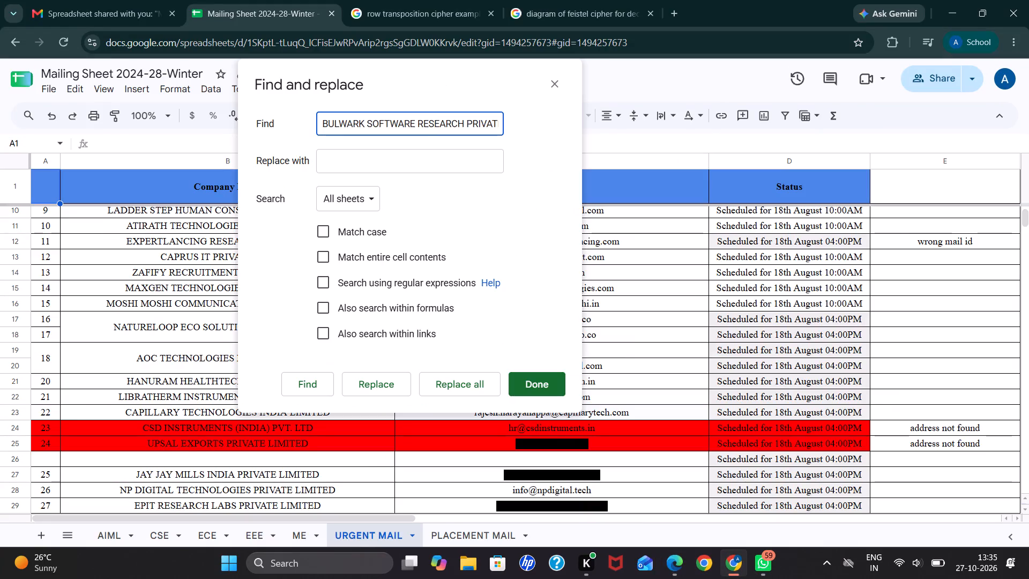
key(ctrl+a)
key(BackSpace)
key(ctrl+v)
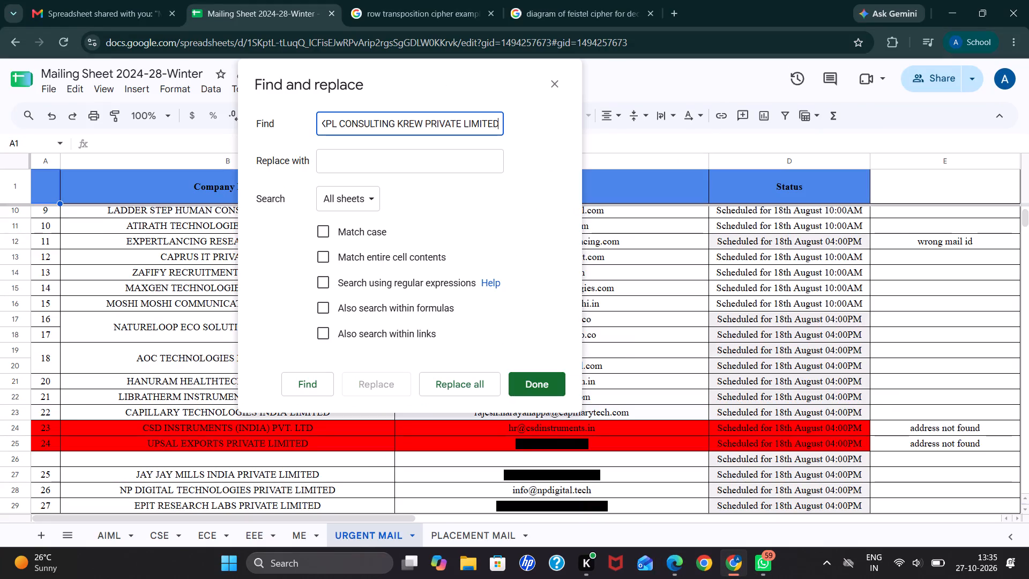
key(Return)
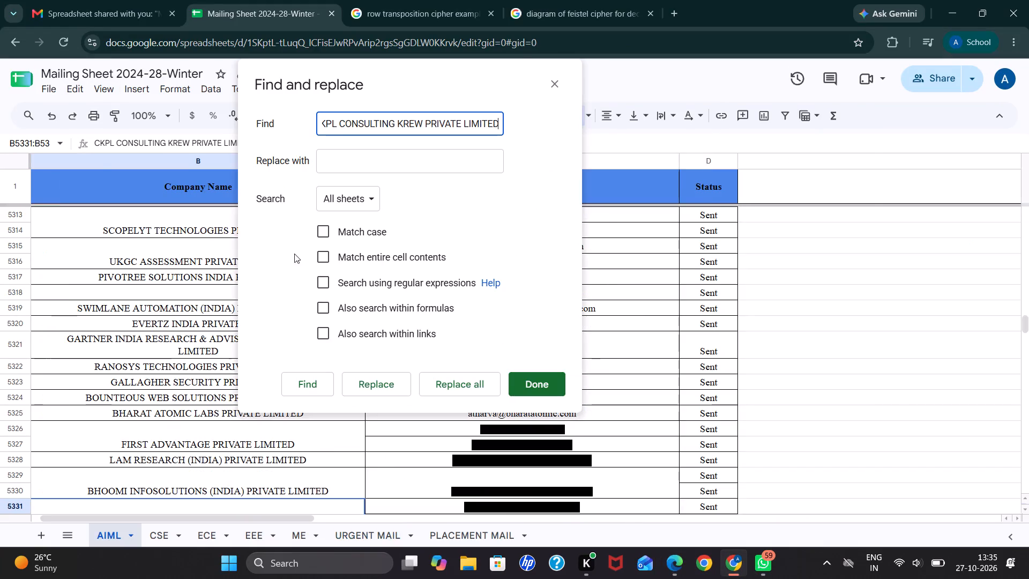
Go through the further matches for CKPL CONSULTING KREW in the mailing sheets, examining the email and Status entries of its rows.
click(316, 387)
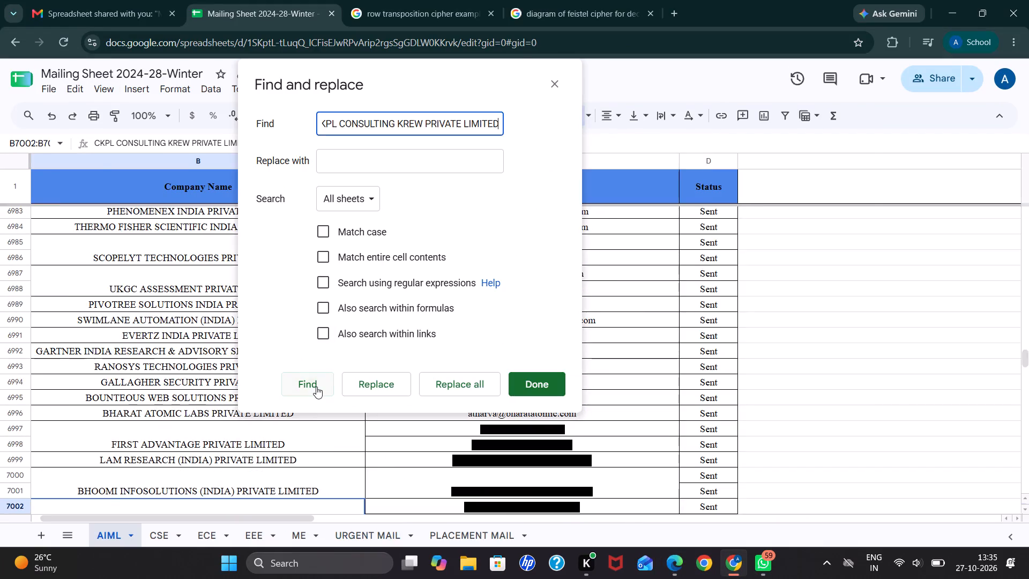
click(316, 387)
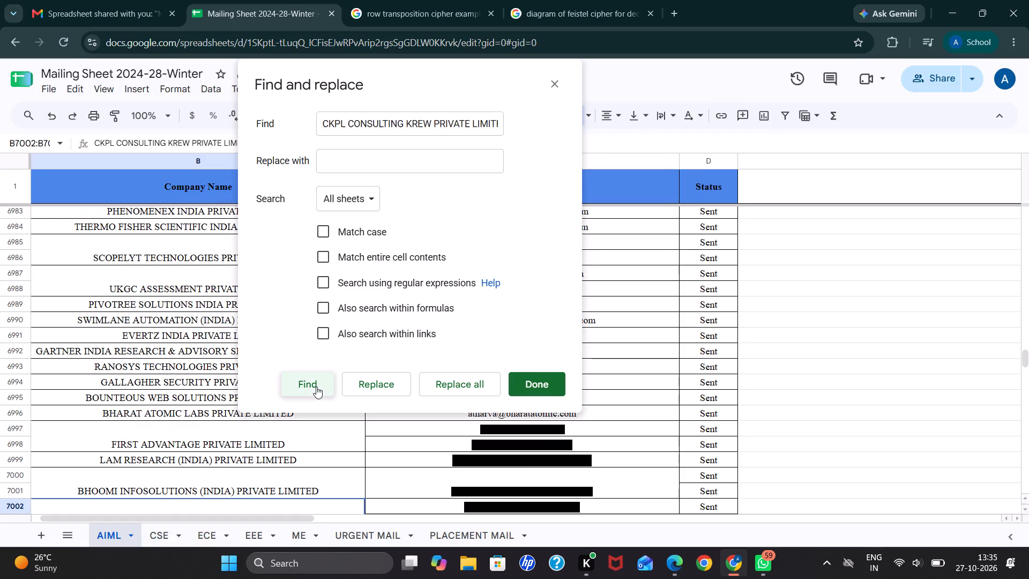
click(316, 387)
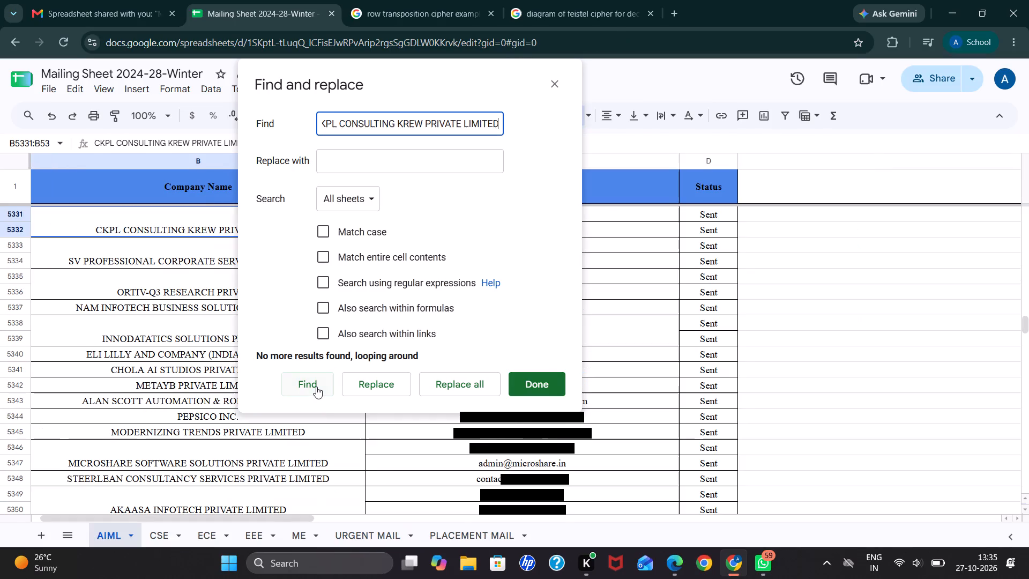
click(316, 387)
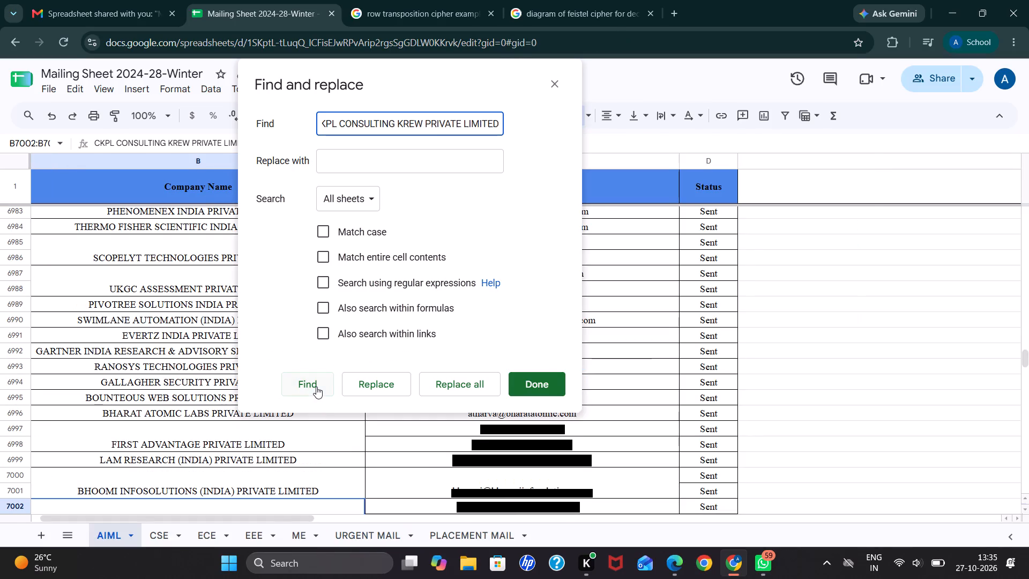
scroll(648, 485, down, 1)
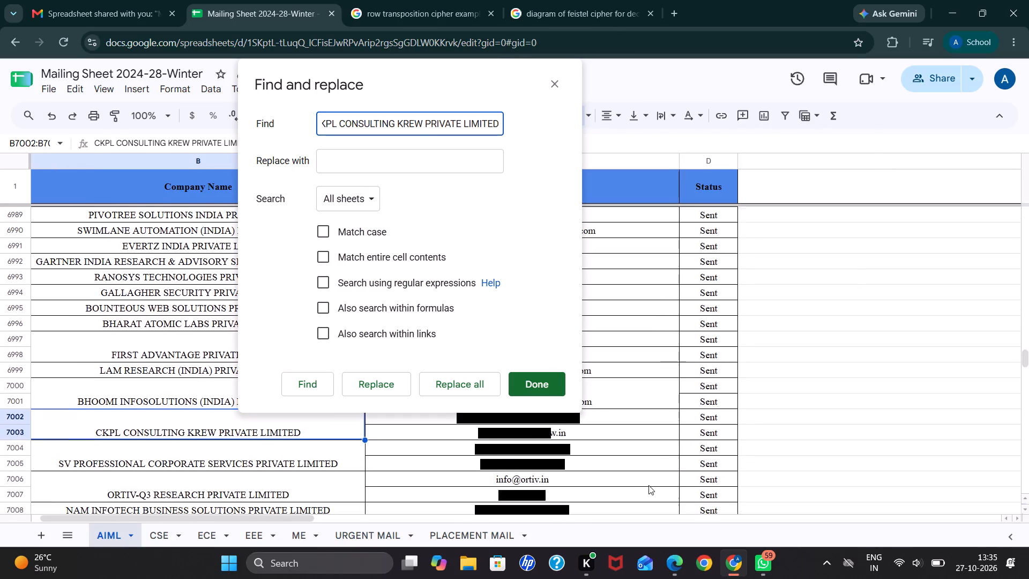
scroll(648, 485, down, 1)
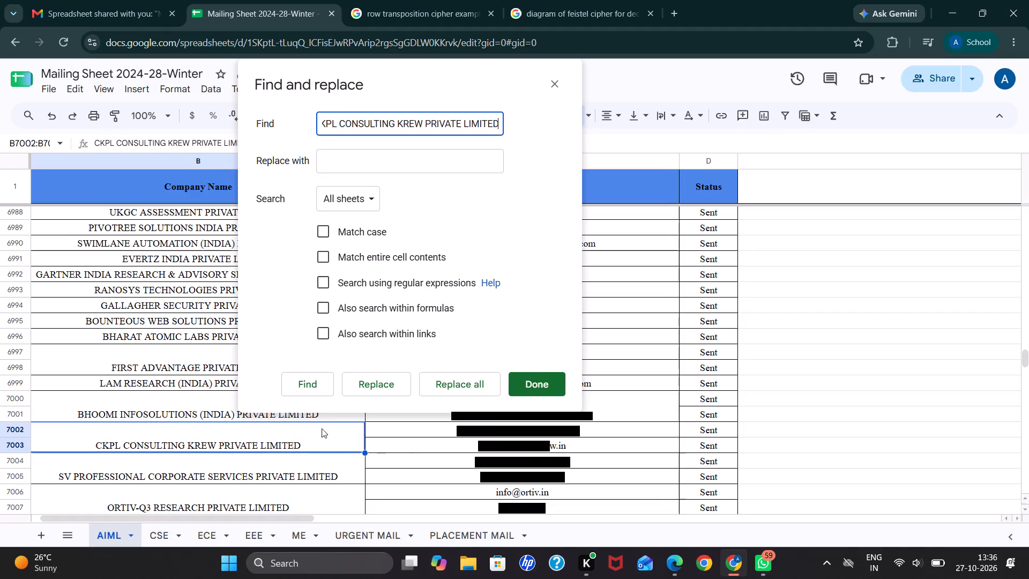
click(310, 388)
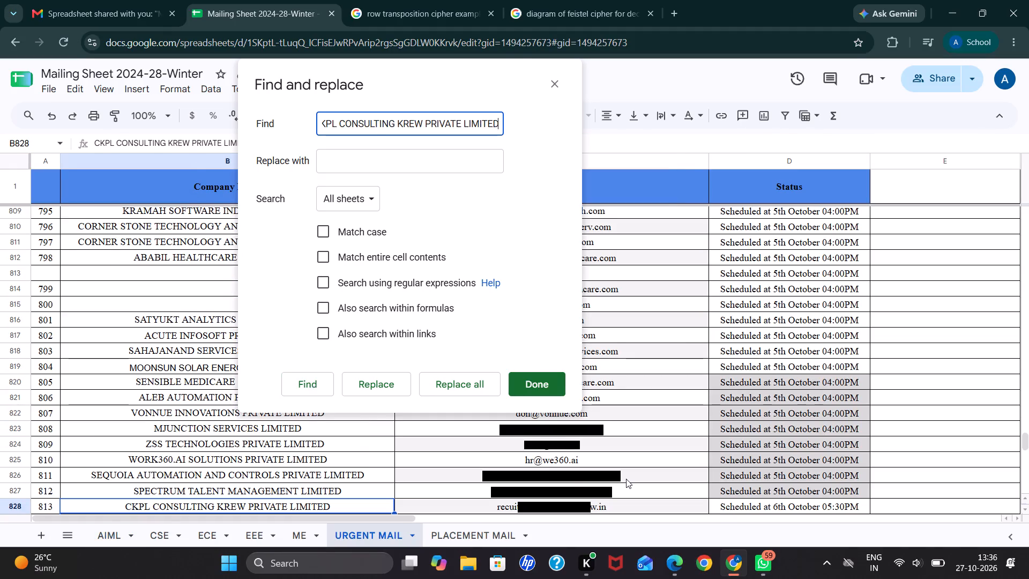
scroll(626, 479, down, 2)
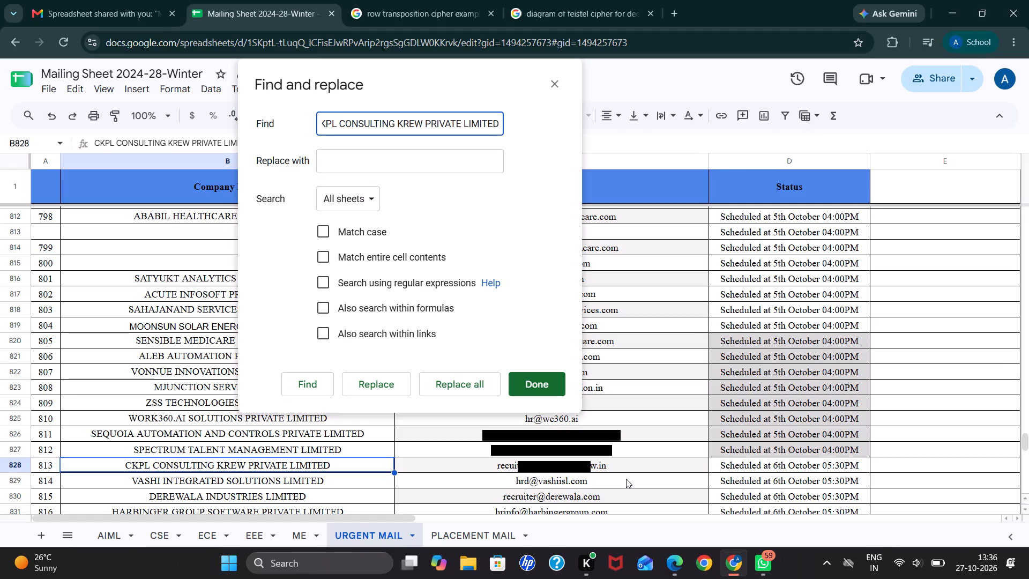
Return to the AIML Winter Database in Edge and select CKPL CONSULTING KREW's second contact number cell, E1327.
click(739, 555)
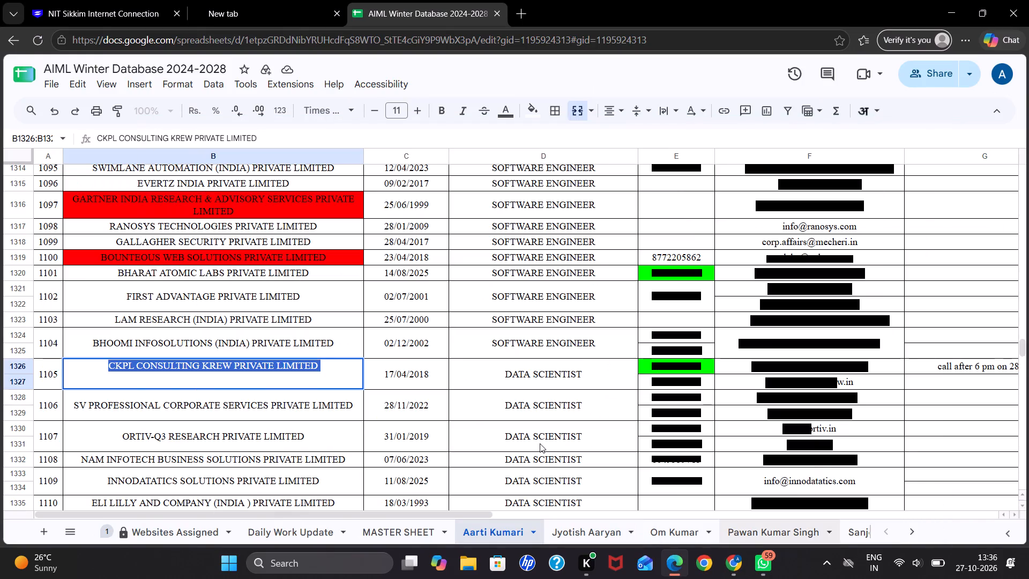
click(690, 376)
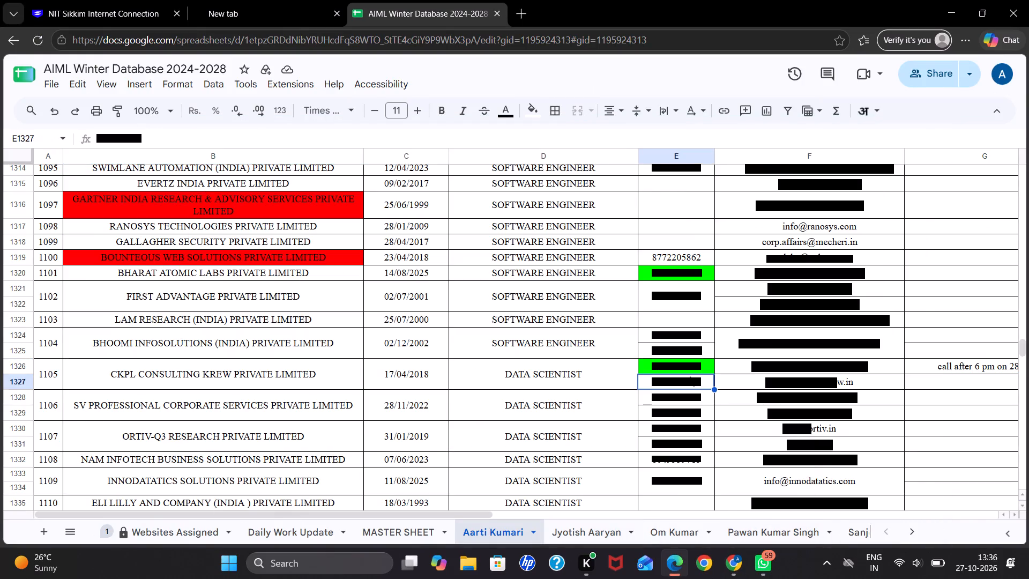
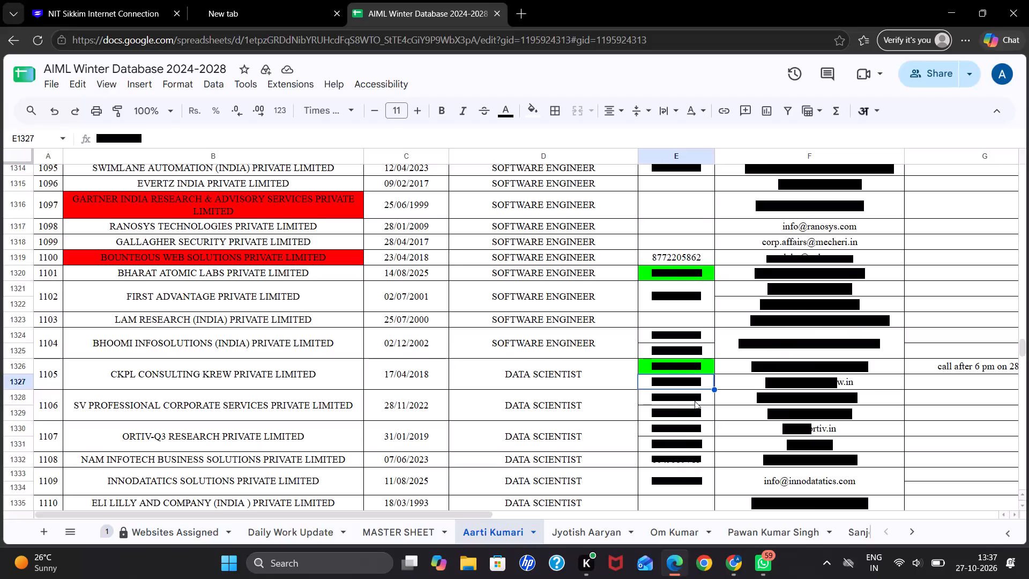
Select SV PROFESSIONAL CORPORATE SERVICES' first contact number cell, E1328, and look through the following DATA SCIENTIST companies for highlighted contact numbers.
click(695, 401)
scroll(695, 401, down, 4)
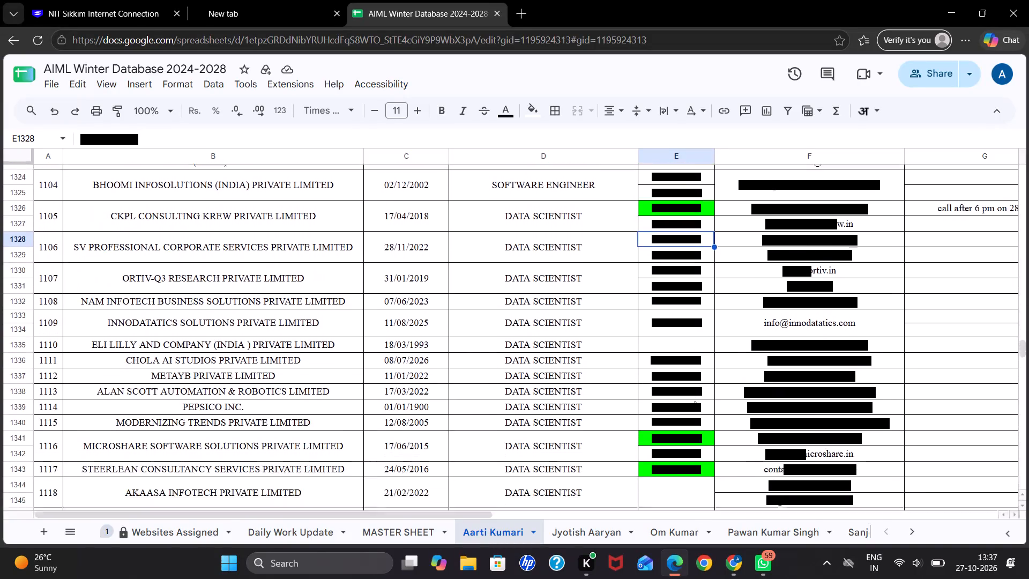
scroll(695, 401, down, 3)
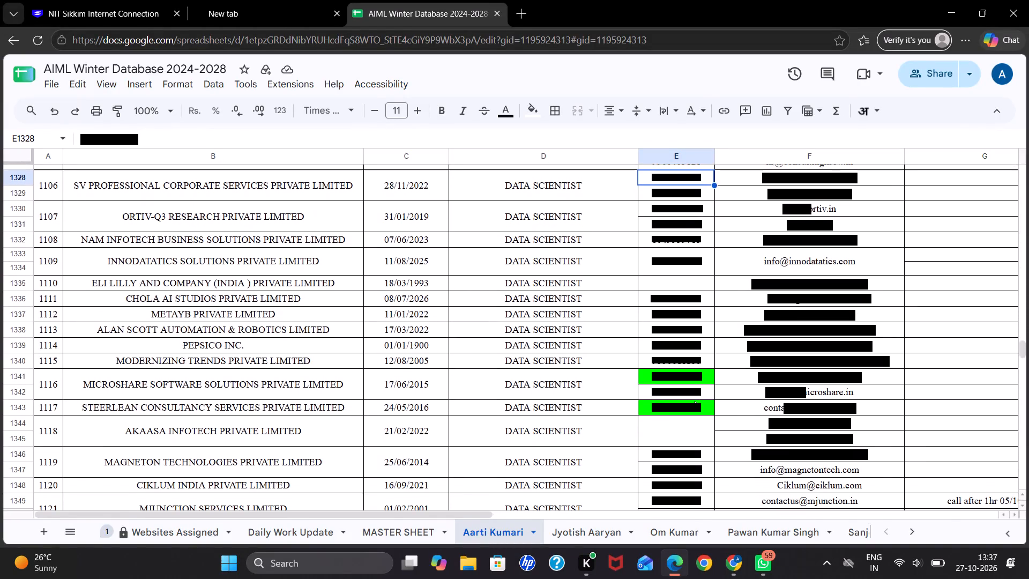
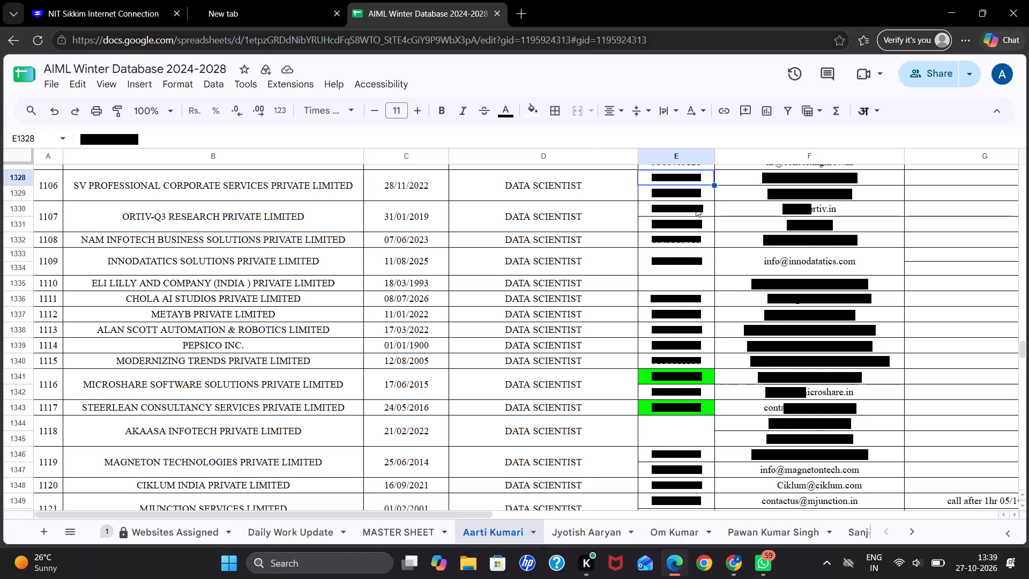
Select ORTIV-Q3 RESEARCH PRIVATE LIMITED's first contact number cell, E1330, to view its entry.
click(696, 207)
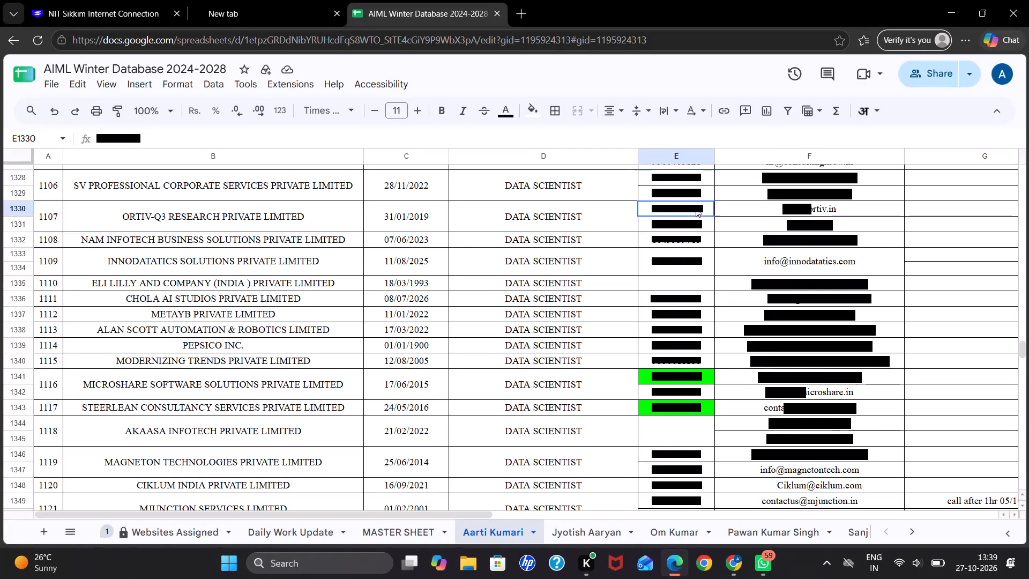
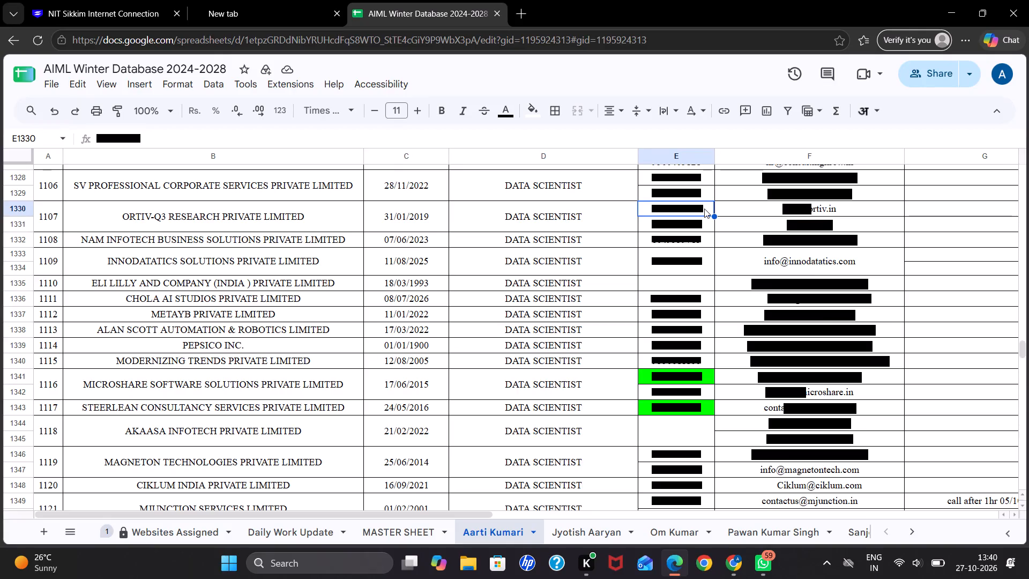
Select ORTIV-Q3 RESEARCH PRIVATE LIMITED's first email cell, F1330, to view its entry.
click(763, 204)
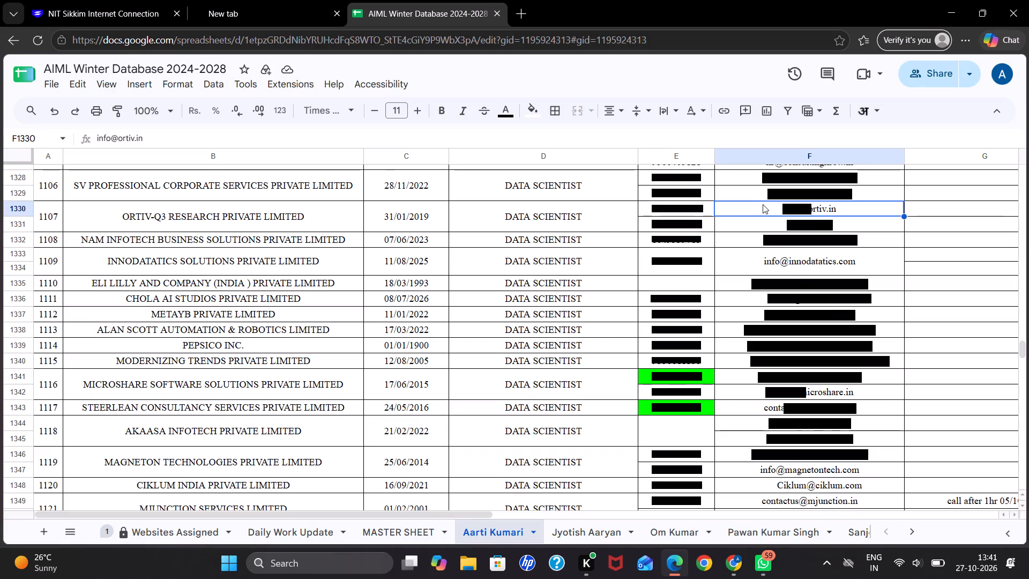
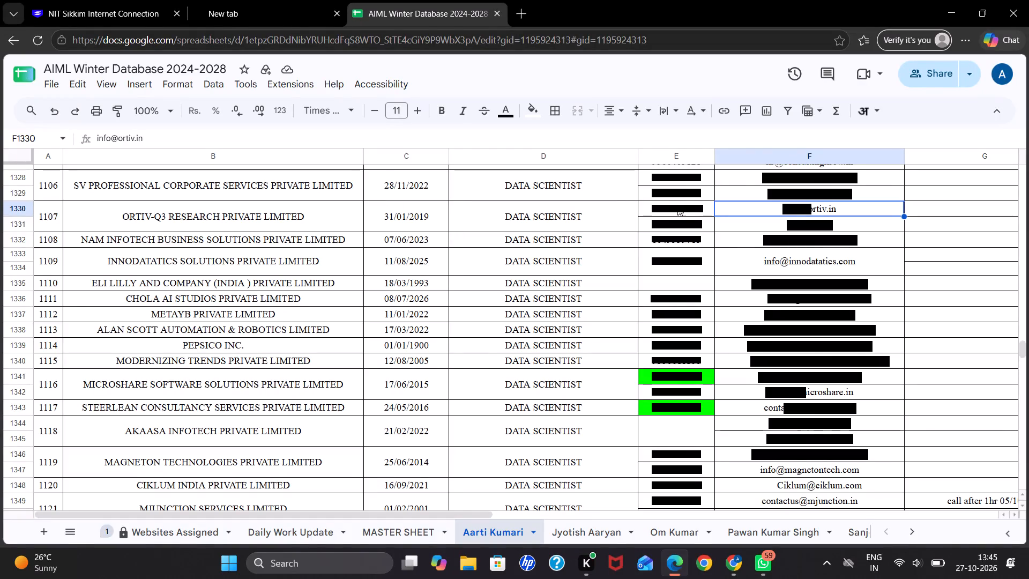
Select NAM INFOTECH BUSINESS SOLUTIONS PRIVATE LIMITED's contact number cell, E1332, to view its entry.
click(680, 240)
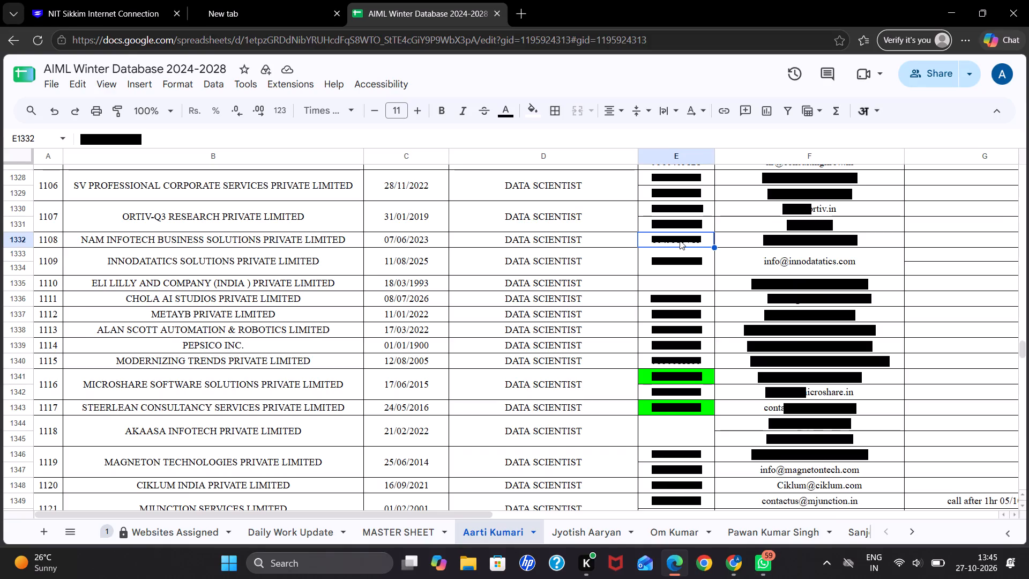
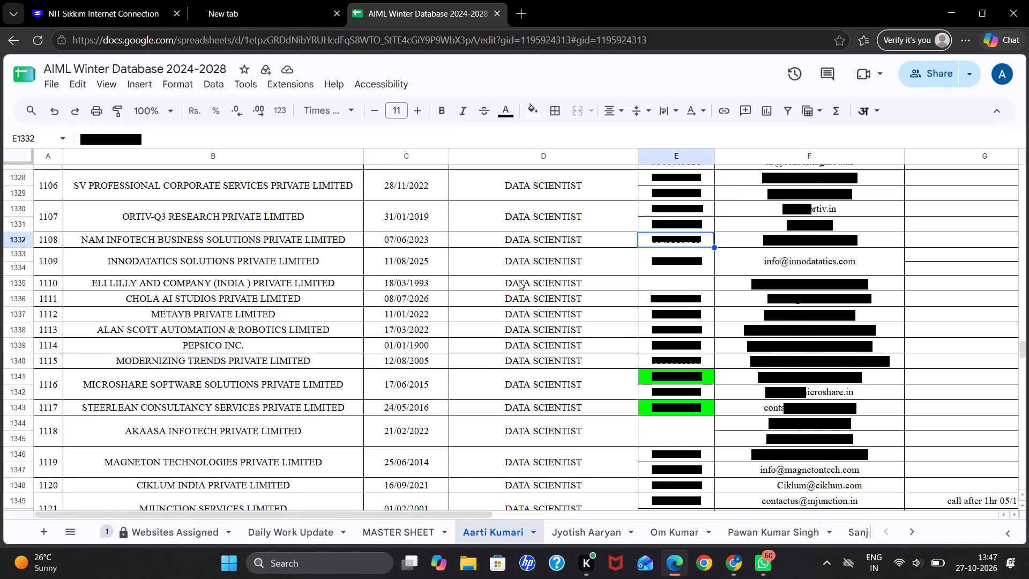
Select INNODATATICS SOLUTIONS PRIVATE LIMITED's merged contact number cell, E1333:E1334, to view its entry.
click(681, 268)
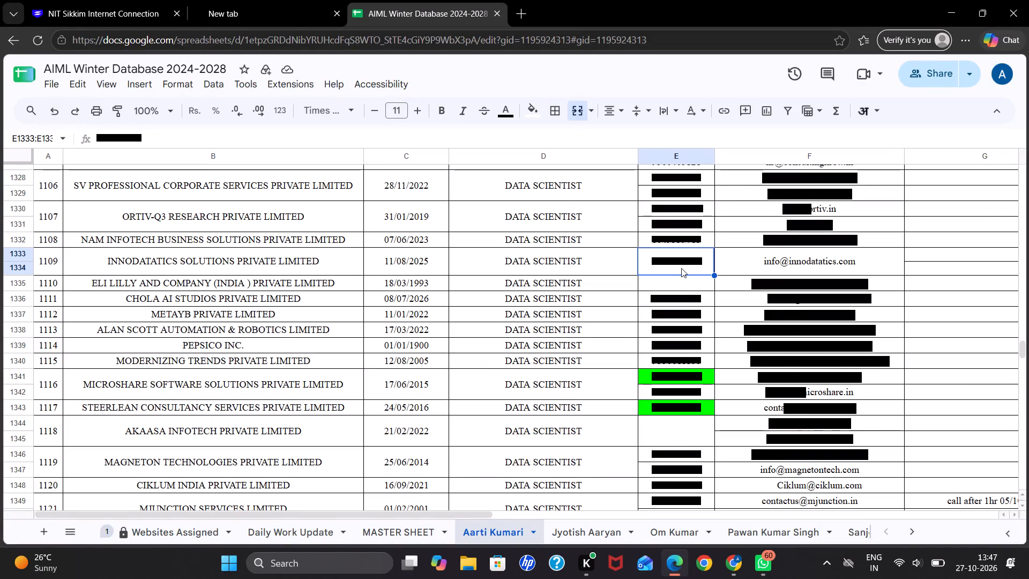
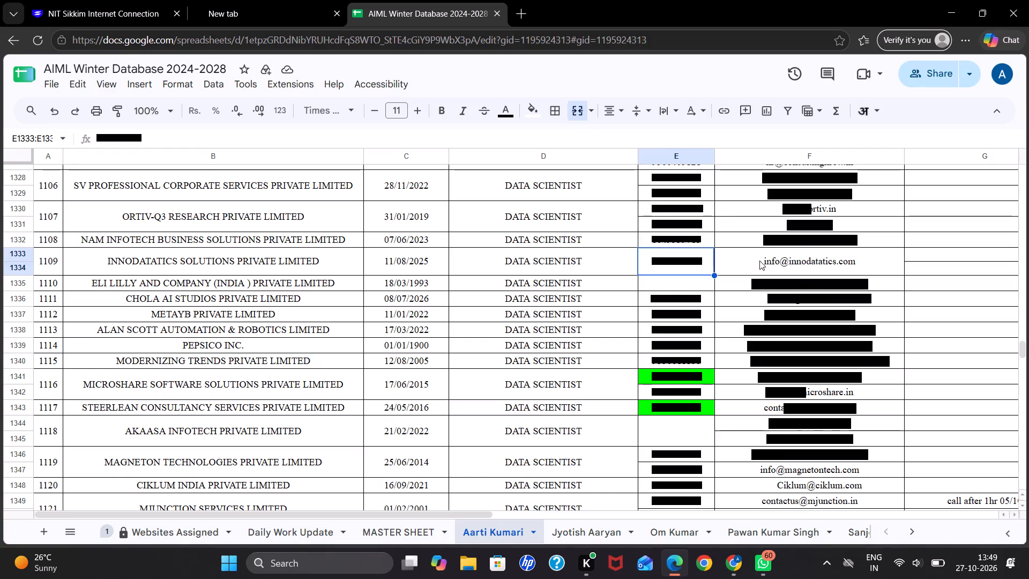
Copy the company name INNODATATICS SOLUTIONS PRIVATE LIMITED and search all sheets of Mailing Sheet 2024-28-Winter in Chrome for it.
double_click(329, 265)
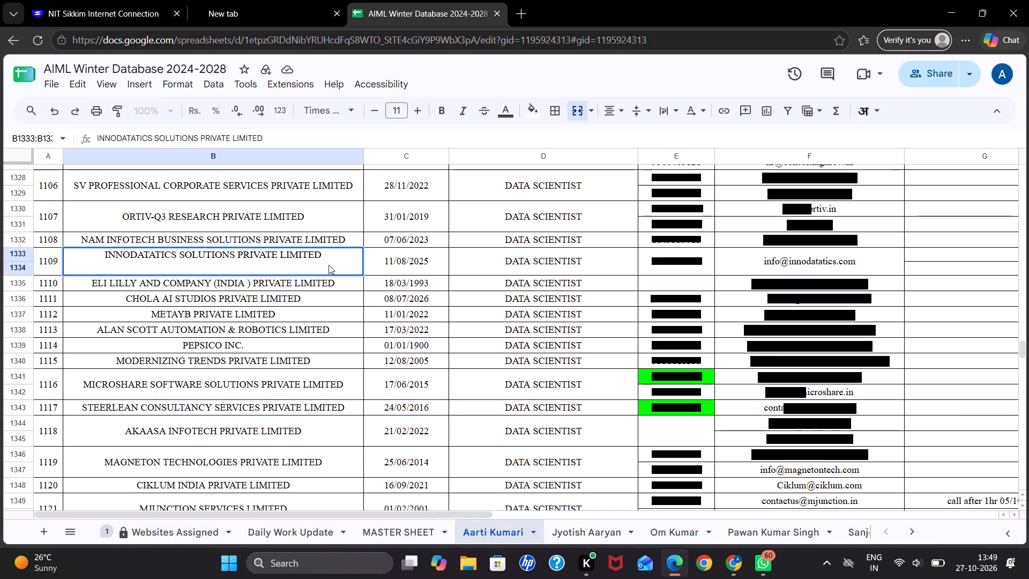
key(ctrl+a)
key(ctrl+c)
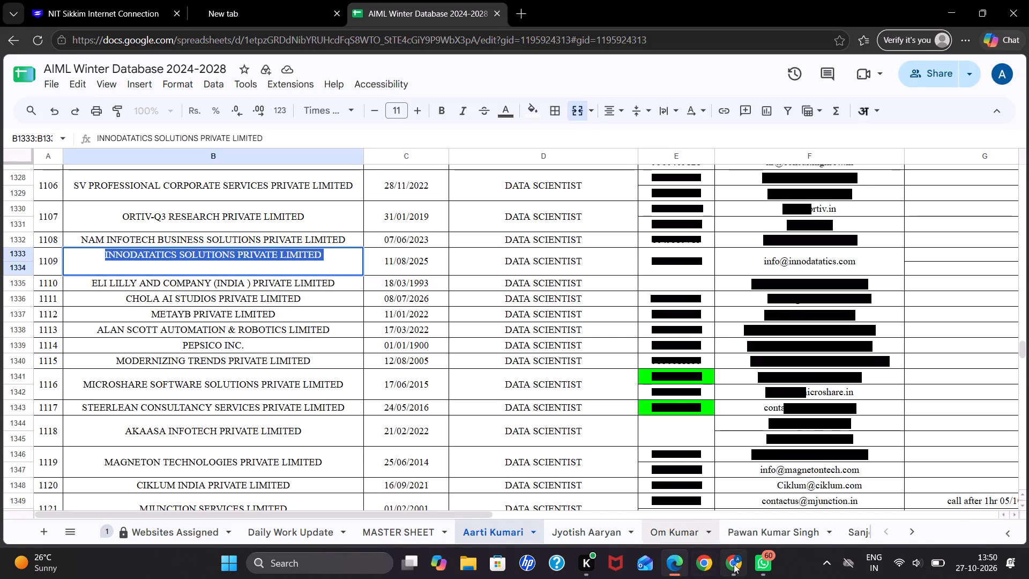
click(734, 564)
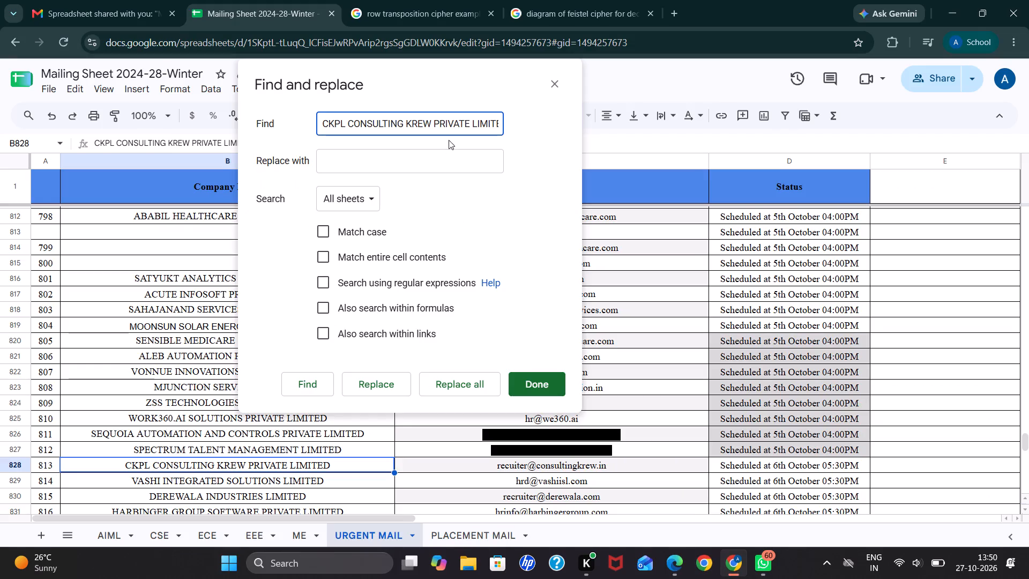
click(461, 128)
key(ctrl+a)
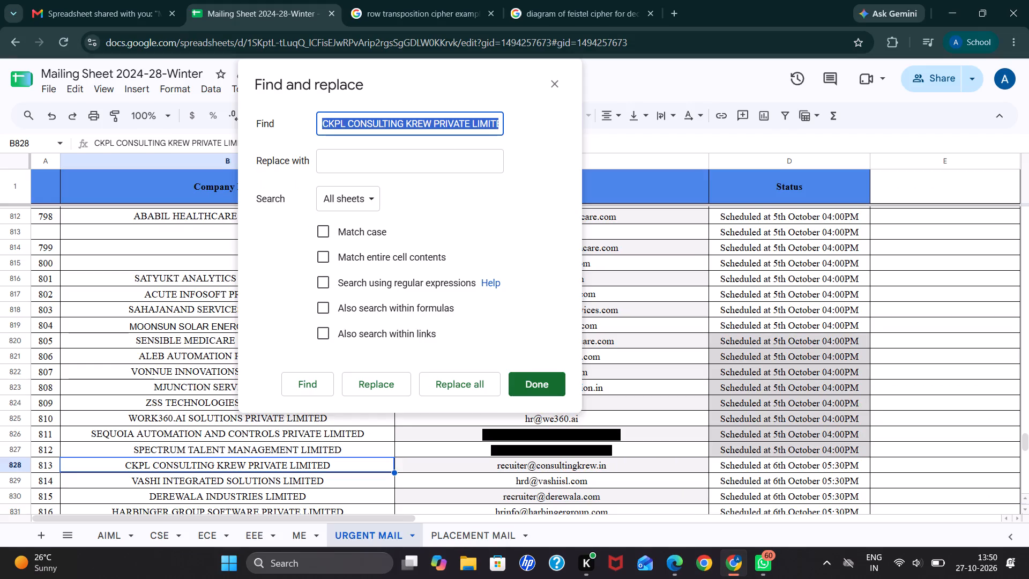
key(BackSpace)
key(ctrl+v)
key(Return)
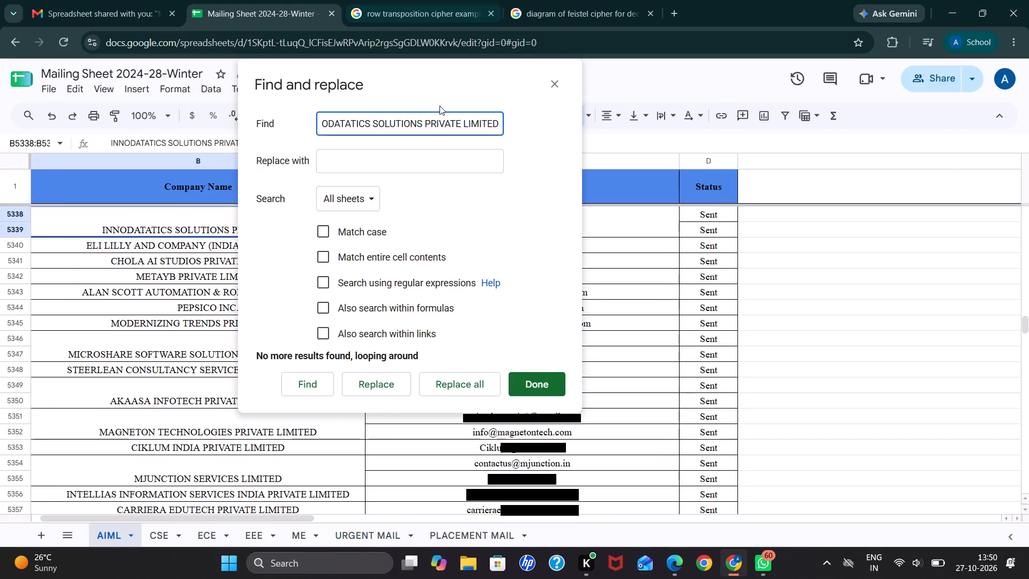
Clear the Find and replace dialog away and examine the email and status entries for INNODATATICS SOLUTIONS PRIVATE LIMITED.
drag(420, 78, 784, 247)
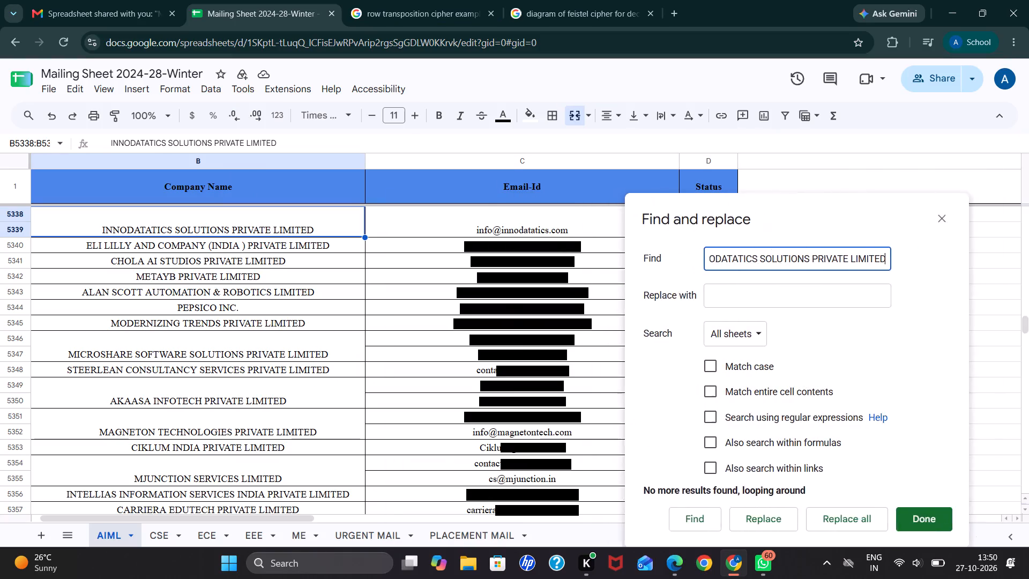
drag(784, 247, 928, 328)
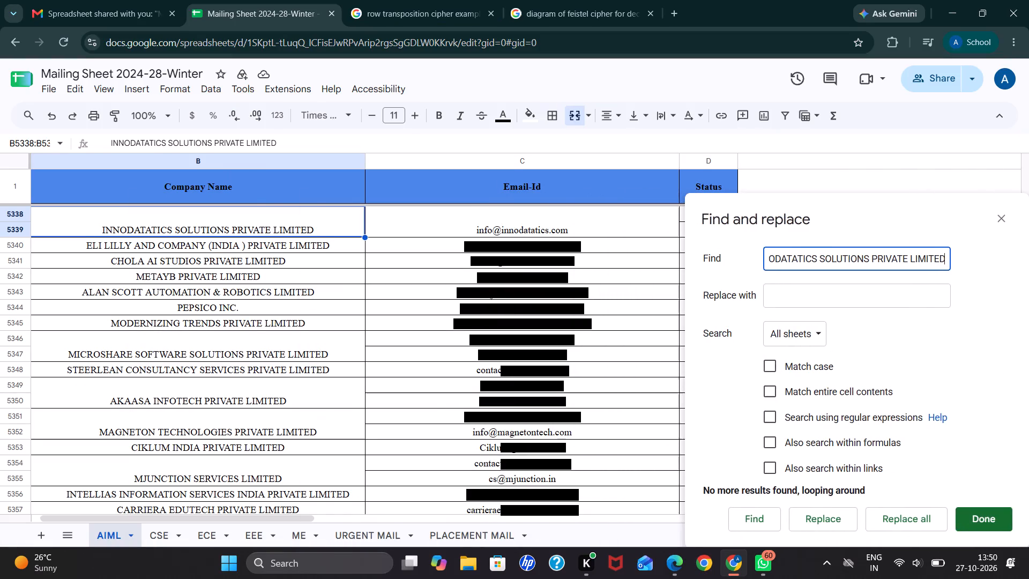
scroll(487, 289, up, 1)
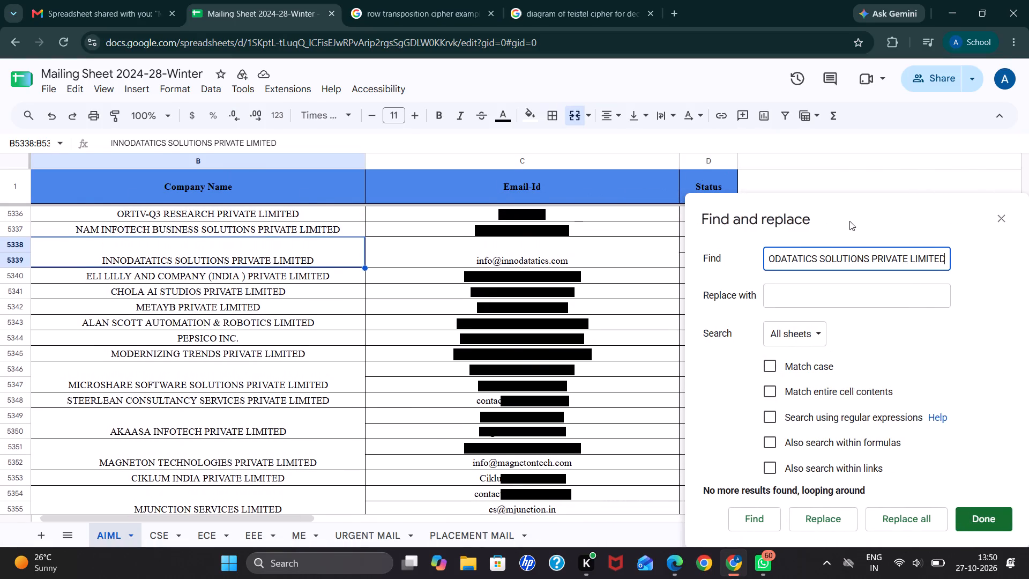
click(1002, 217)
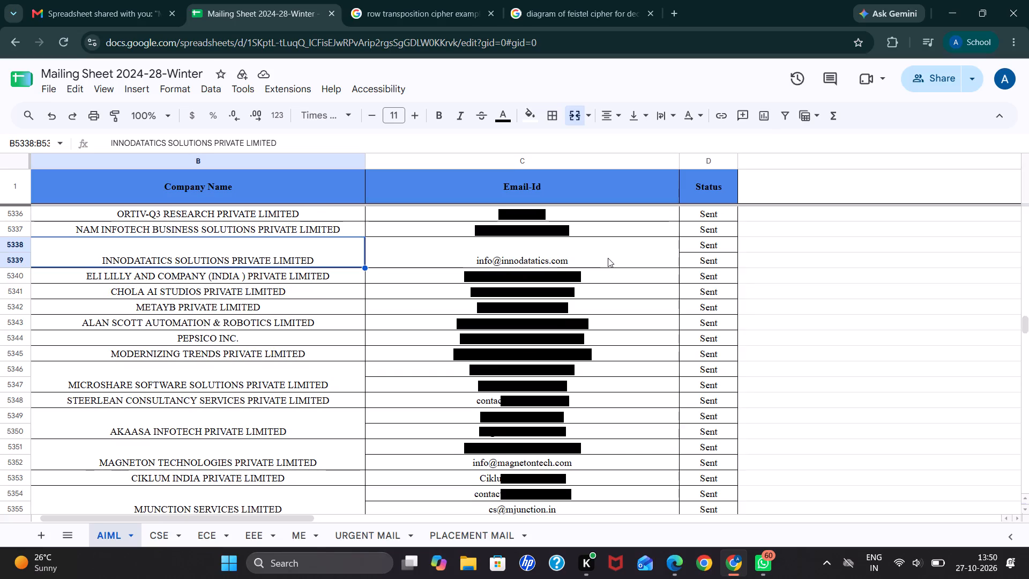
scroll(608, 258, right, 1)
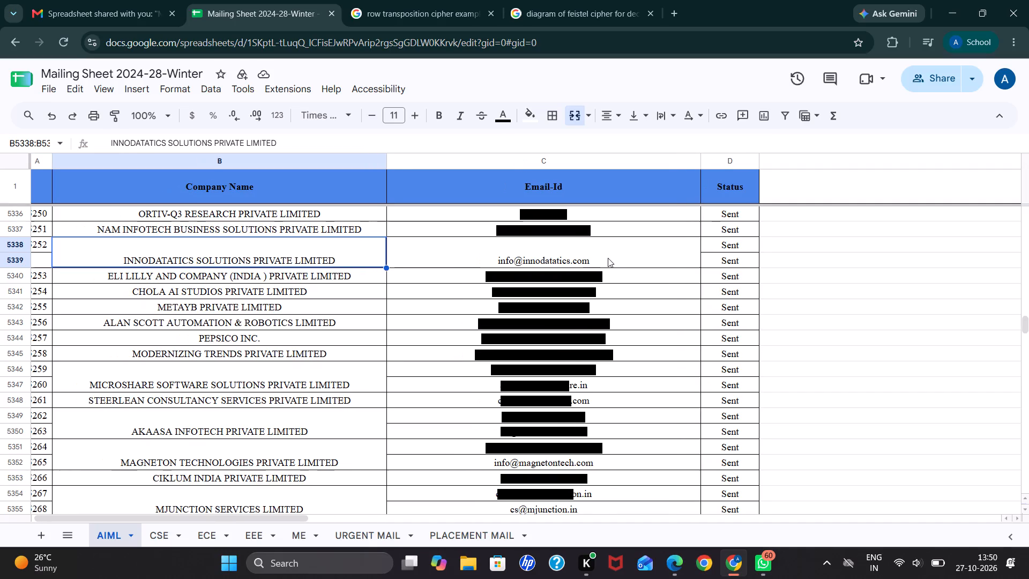
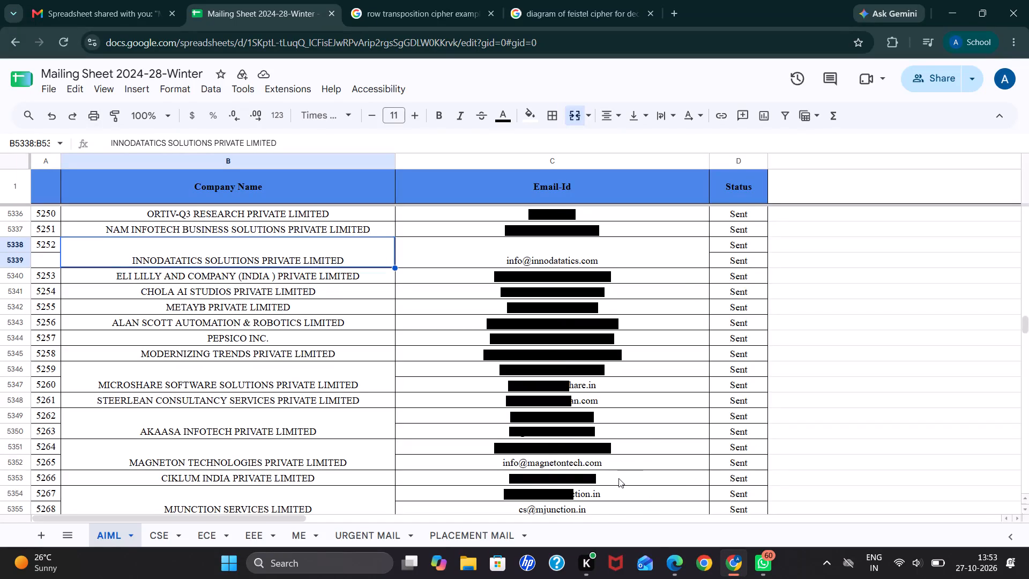
Switch to AIML Winter Database 2024-2028 in Edge and fill the contact number cell of INNODATATICS SOLUTIONS PRIVATE LIMITED with green.
click(680, 575)
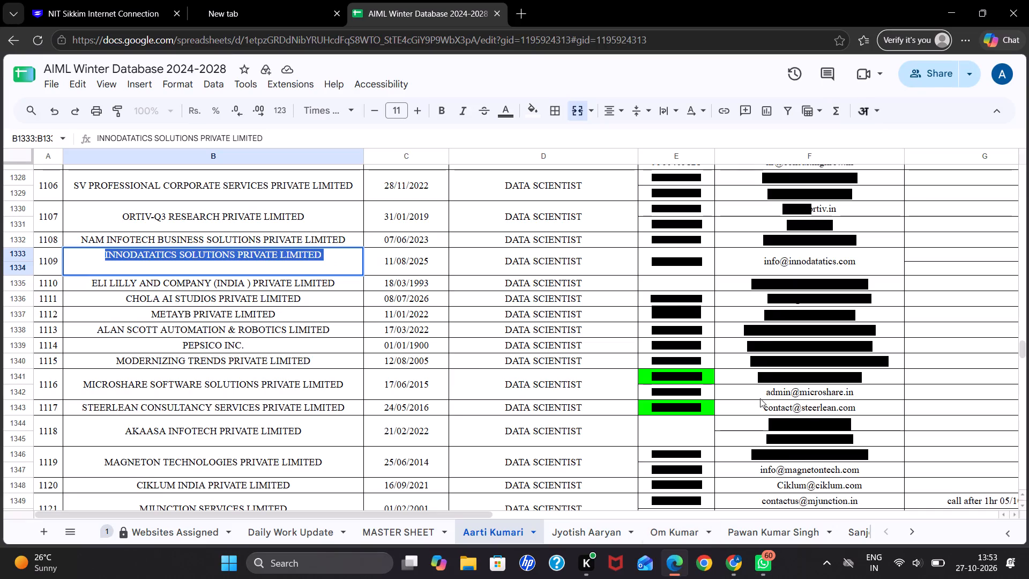
right_click(675, 255)
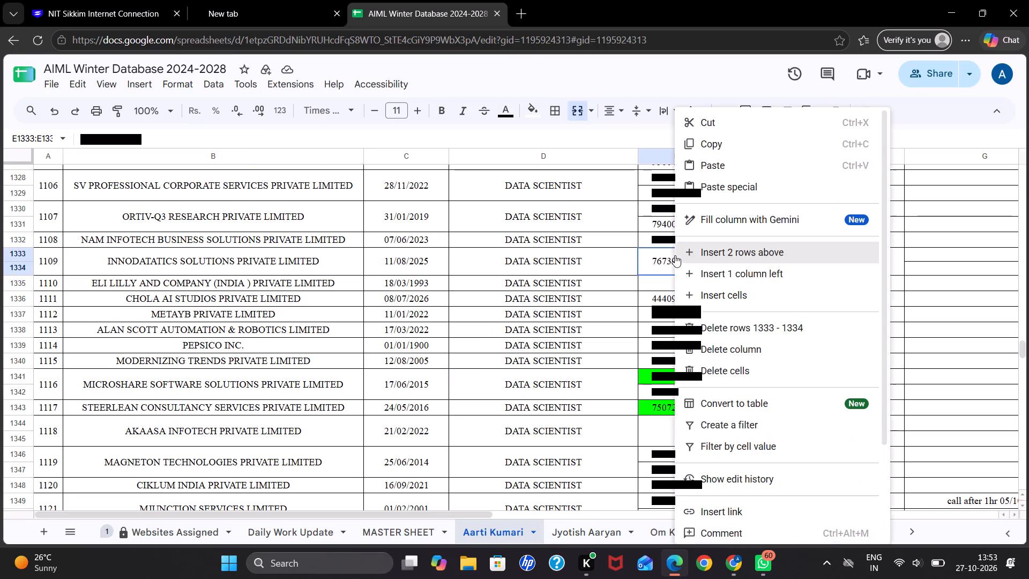
click(531, 110)
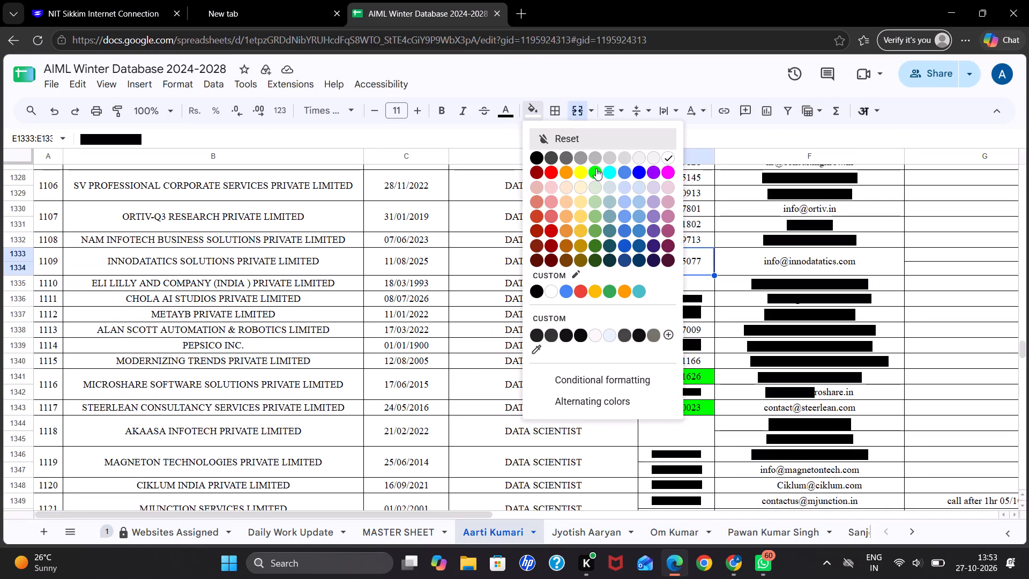
click(596, 168)
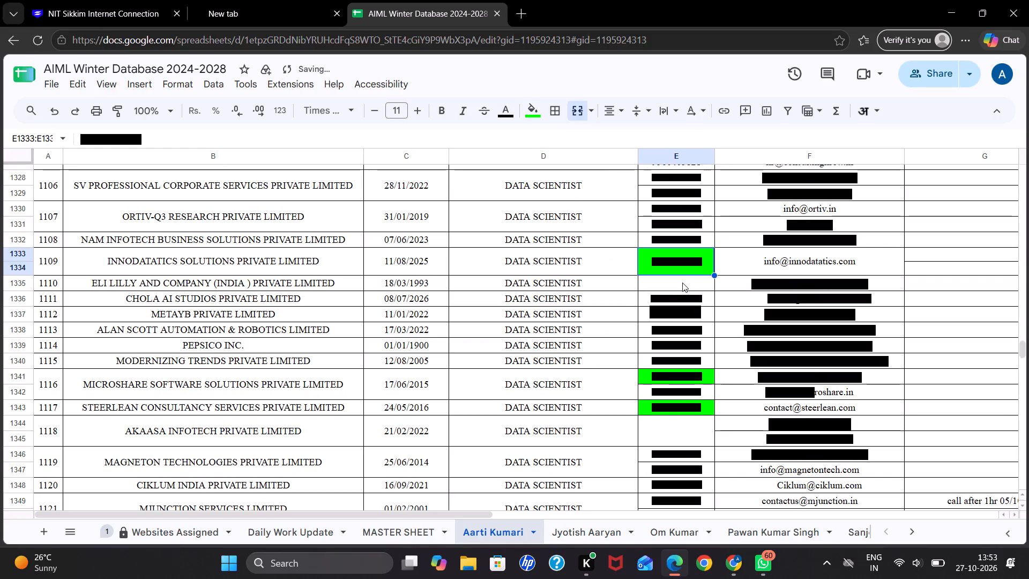
Review the contact number cells of ELI LILLY AND COMPANY, CHOLA AI STUDIOS and METAYB PRIVATE LIMITED one after another.
click(682, 283)
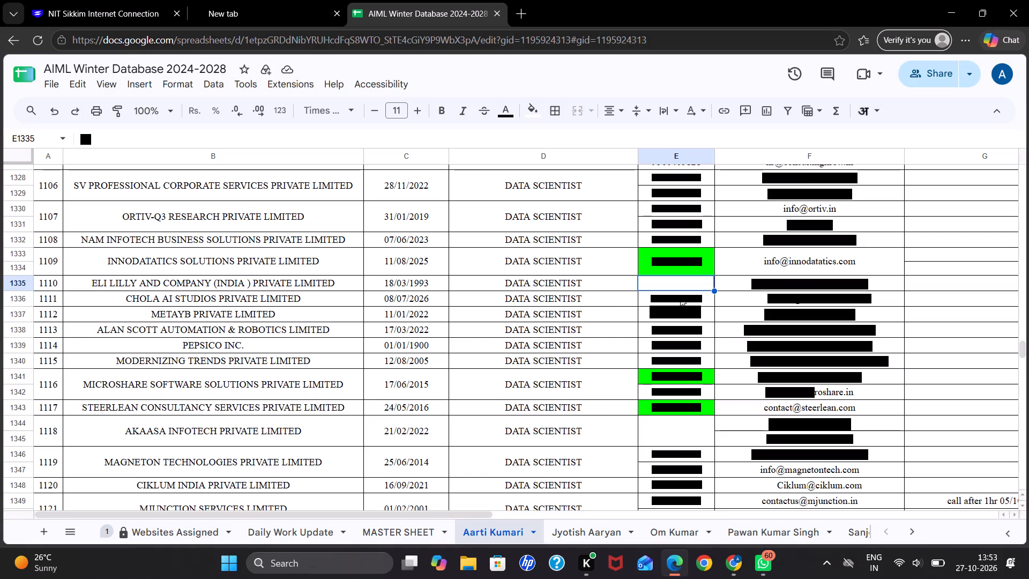
click(680, 297)
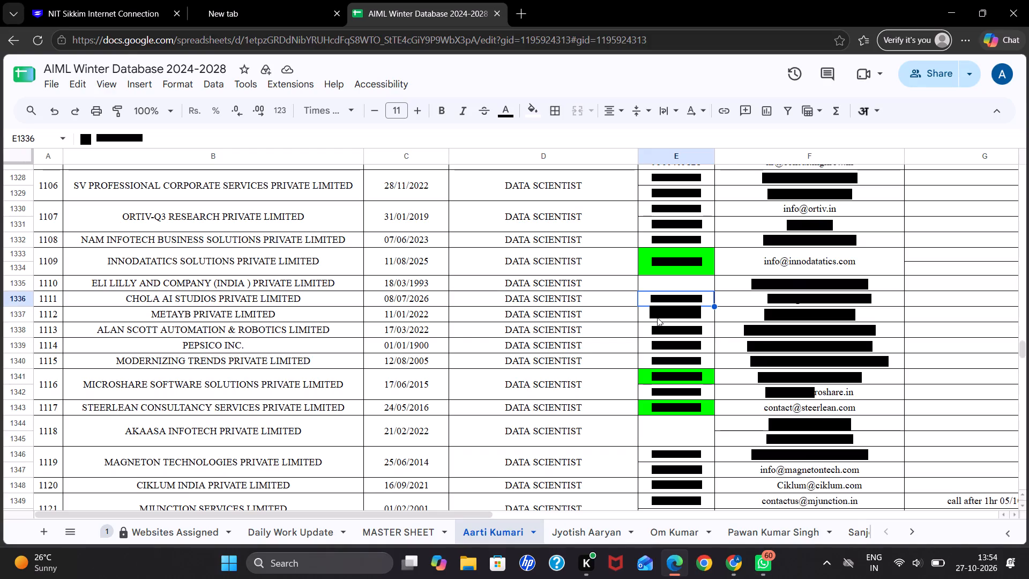
click(683, 316)
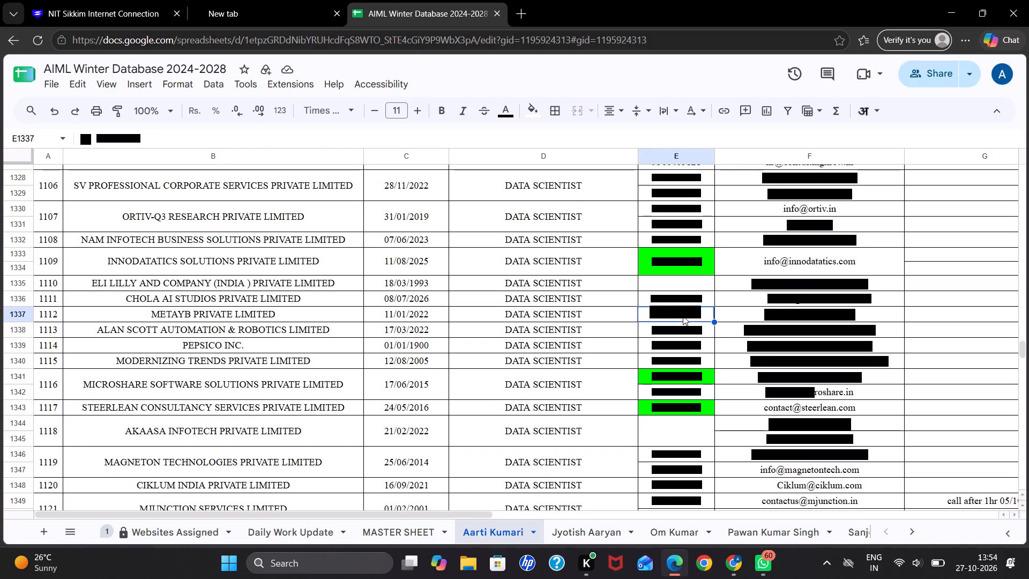
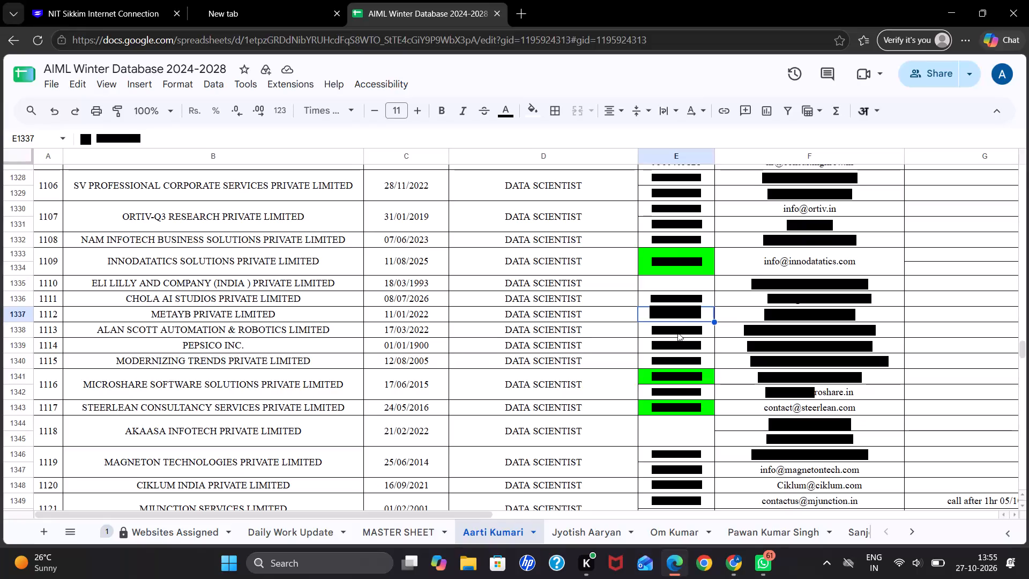
Review the contact number cell of ALAN SCOTT AUTOMATION & ROBOTICS LIMITED.
click(677, 332)
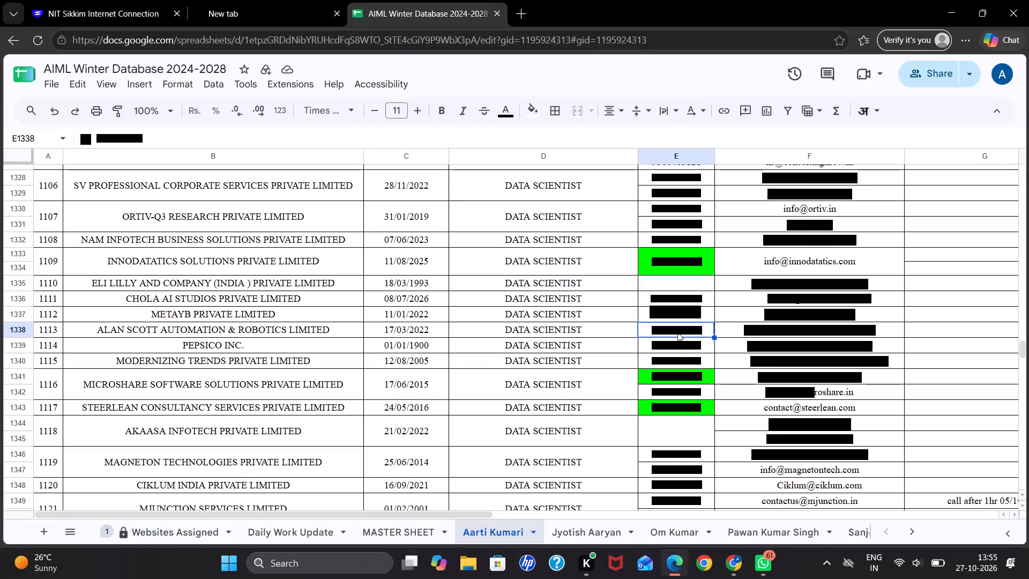
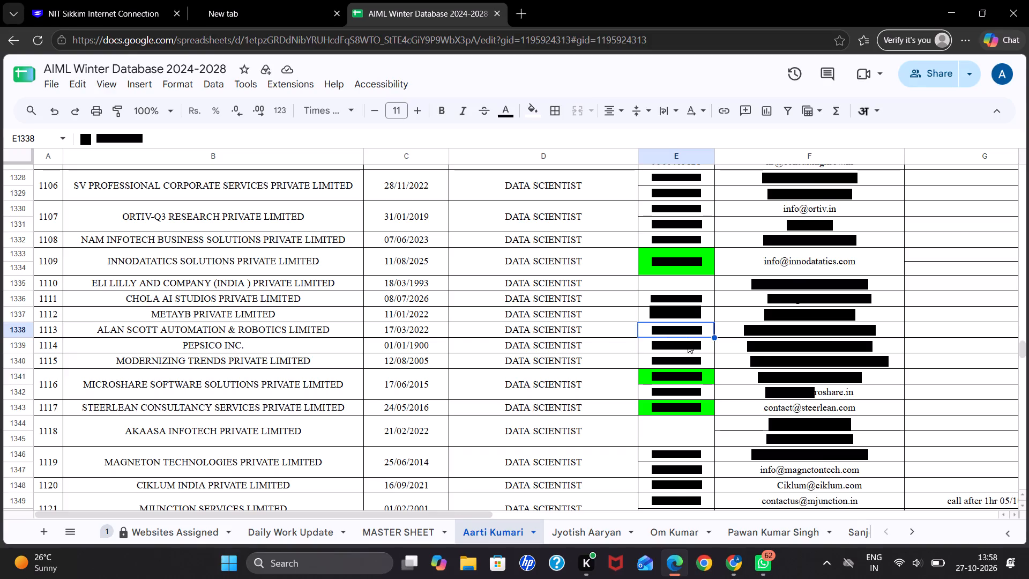
Review the contact number cell of PEPSICO INC.
click(688, 345)
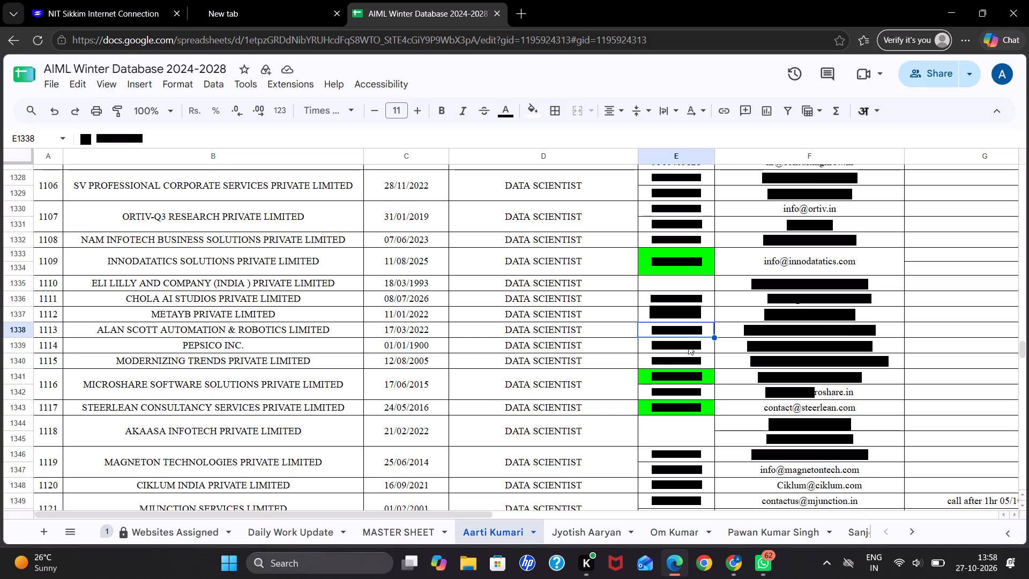
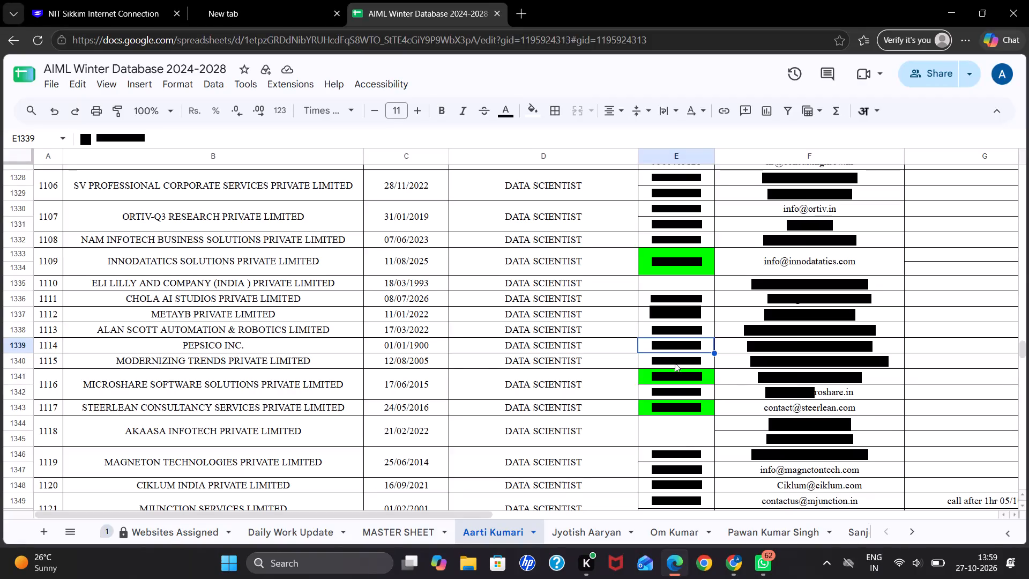
Review the contact number cell of MODERNIZING TRENDS PRIVATE LIMITED and the contact numbers of the companies listed below it.
click(675, 363)
scroll(675, 363, down, 2)
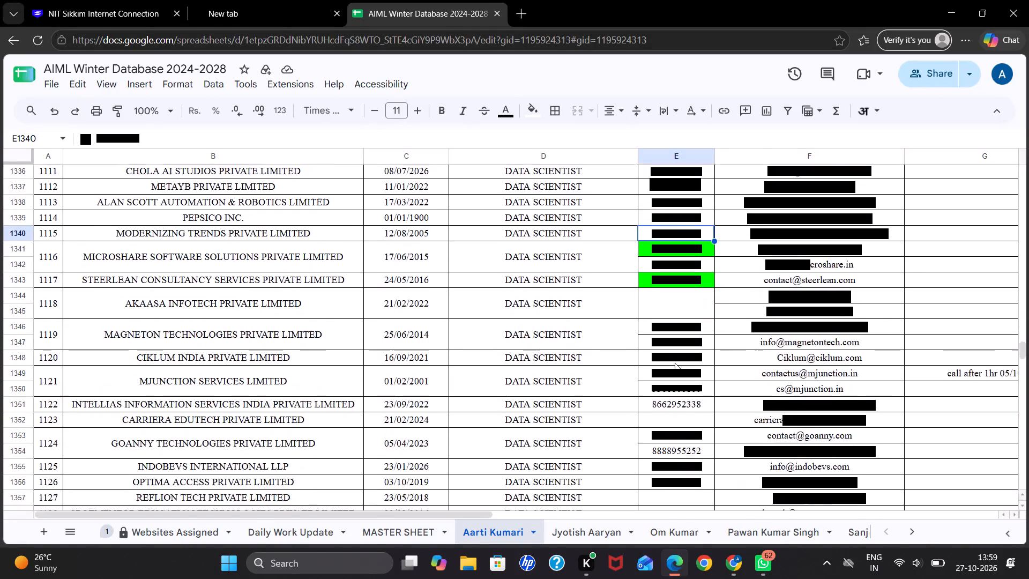
scroll(675, 363, down, 1)
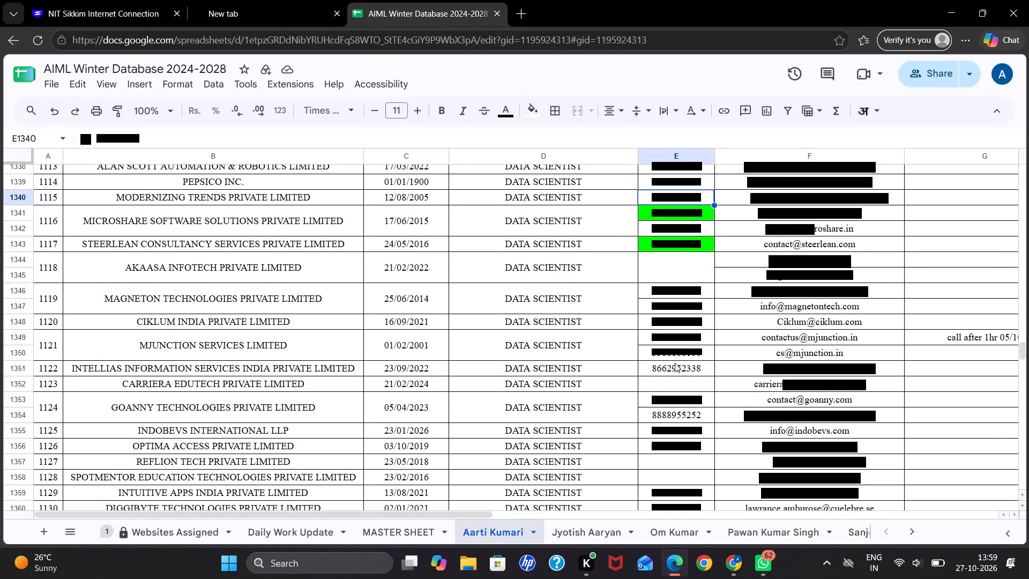
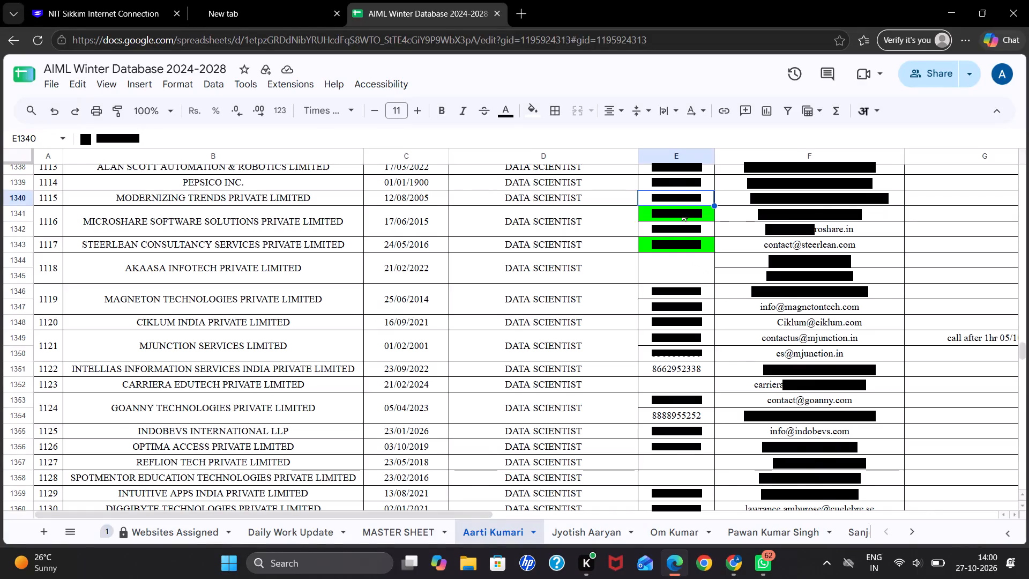
Check the first contact number cell of MICROSHARE SOFTWARE SOLUTIONS PRIVATE LIMITED.
click(682, 212)
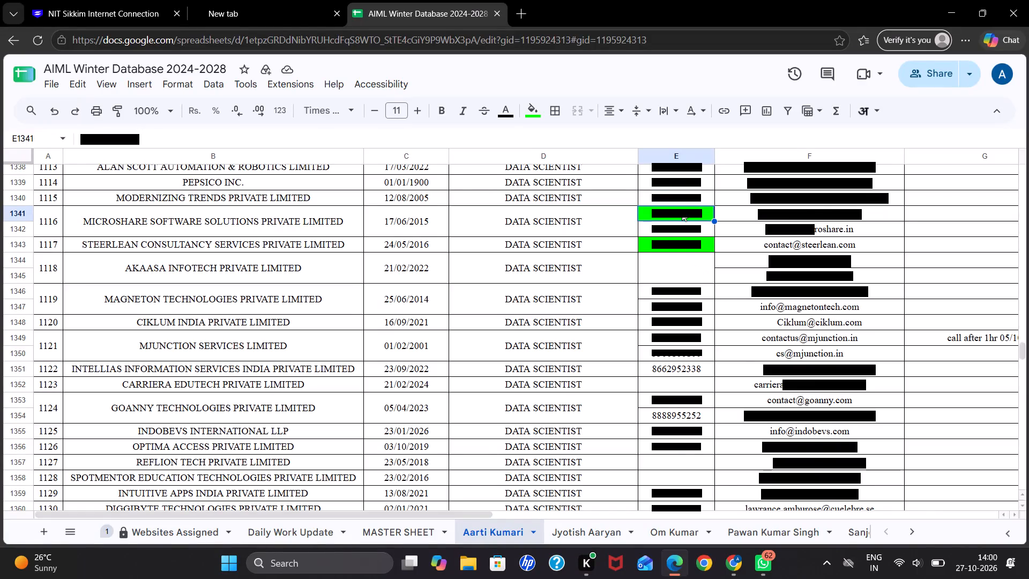
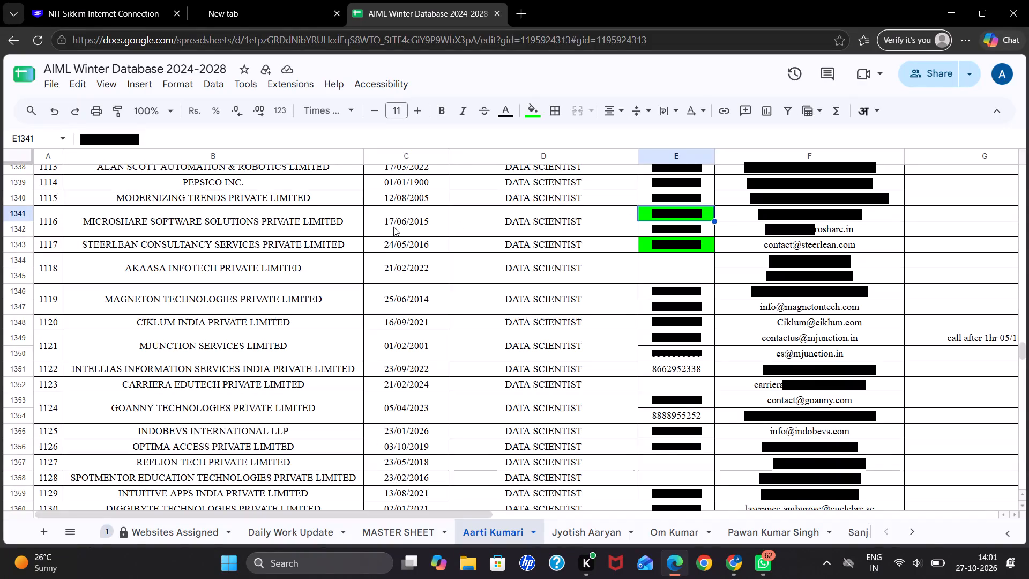
Copy the name MICROSHARE SOFTWARE SOLUTIONS PRIVATE LIMITED from the database and search all sheets of Mailing Sheet 2024-28-Winter in Chrome for it.
double_click(354, 228)
key(ctrl+a)
key(ctrl+c)
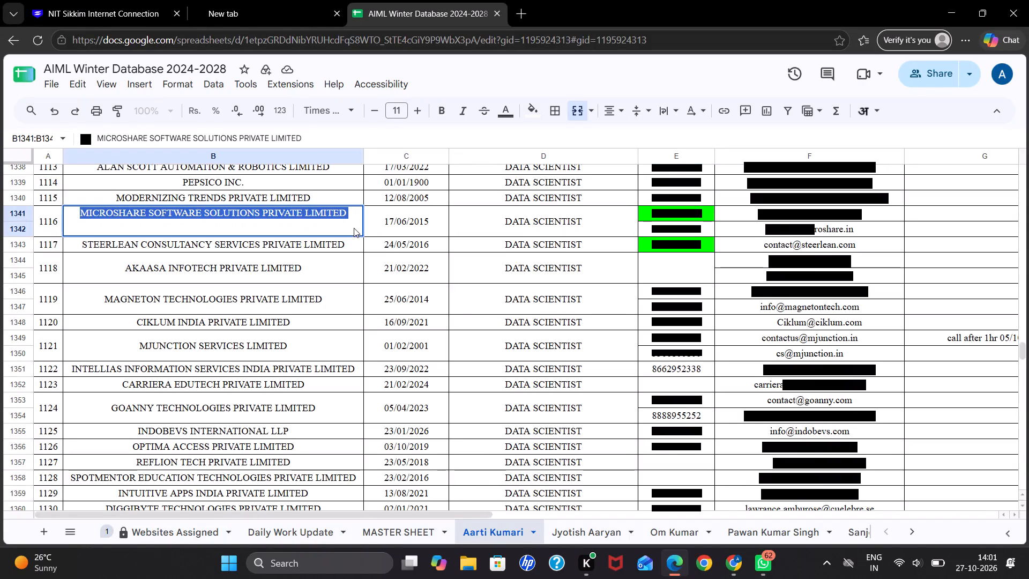
click(736, 557)
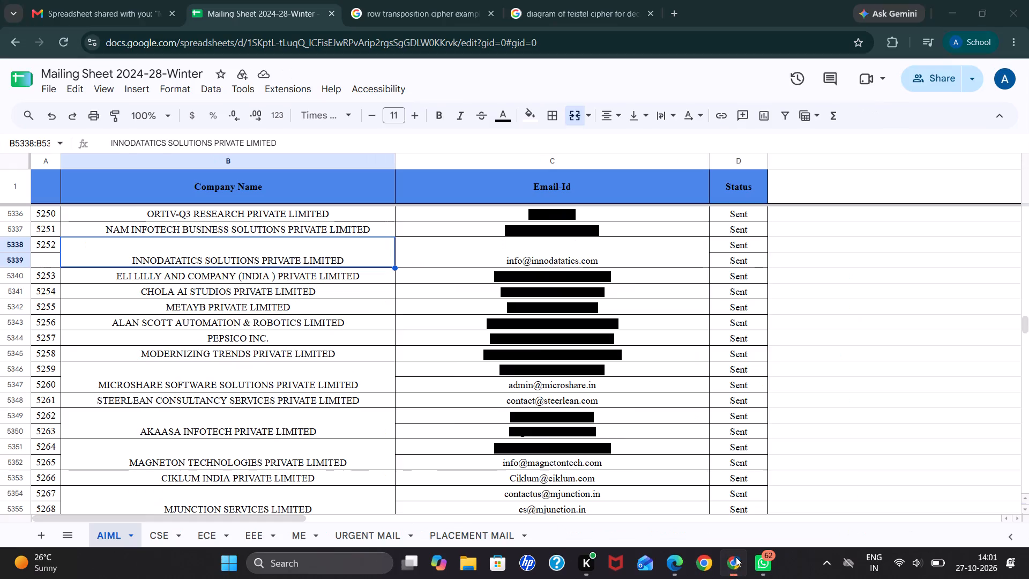
key(ctrl+h)
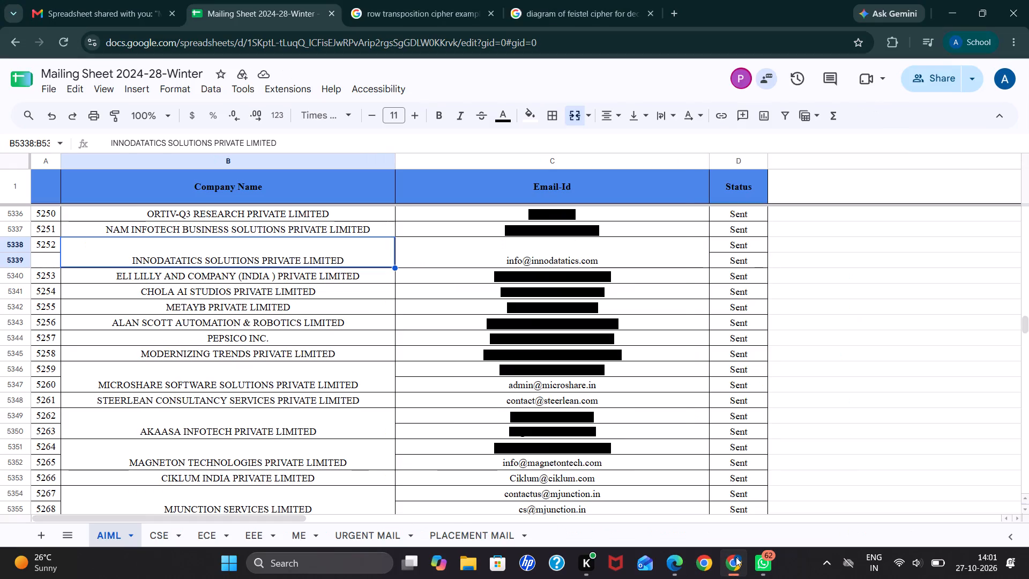
key(ctrl+v)
key(Return)
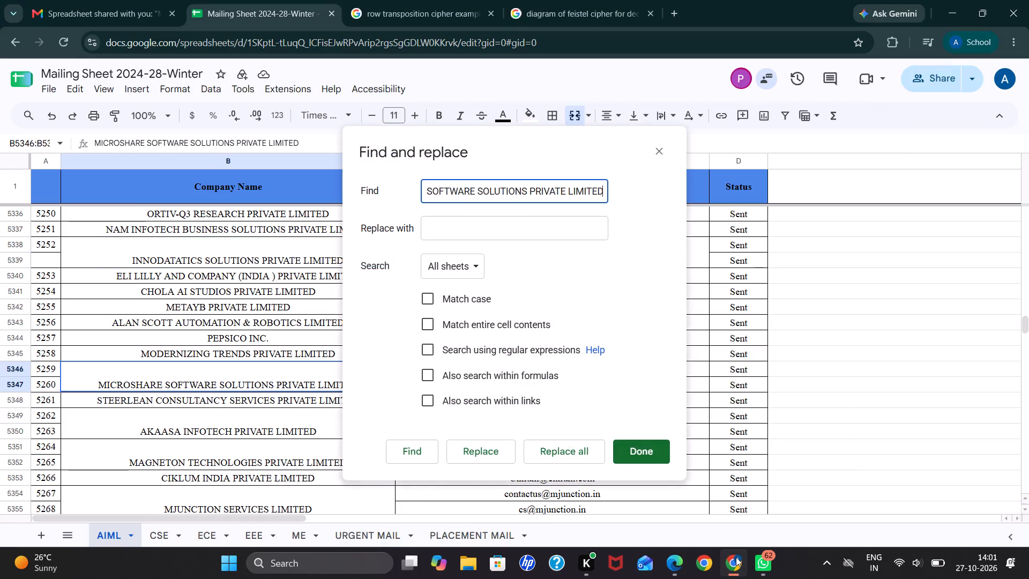
Go through the company name's occurrences in the mailing sheet up to the URGENT MAIL sheet and examine its email and status entry there.
click(407, 451)
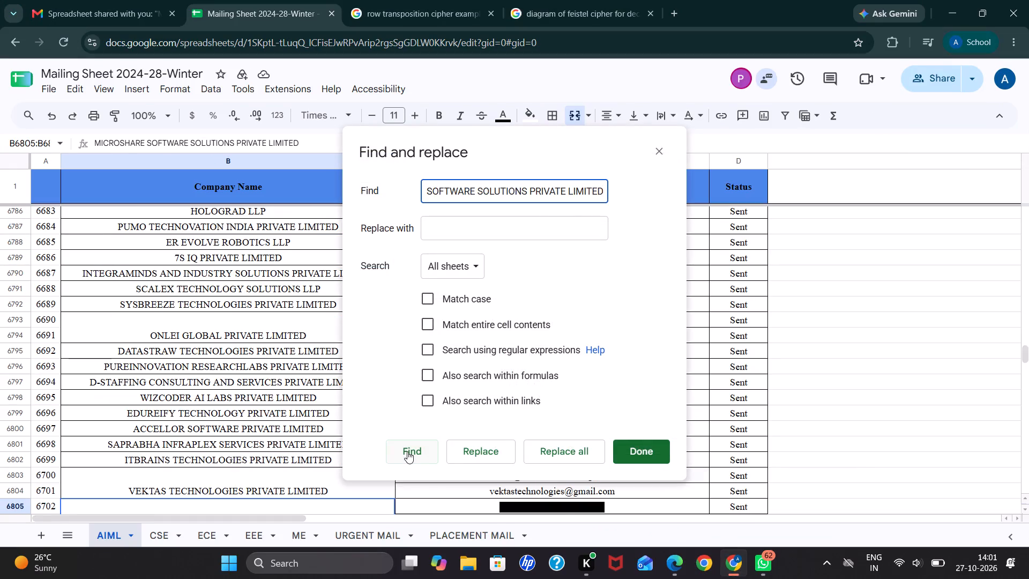
click(407, 451)
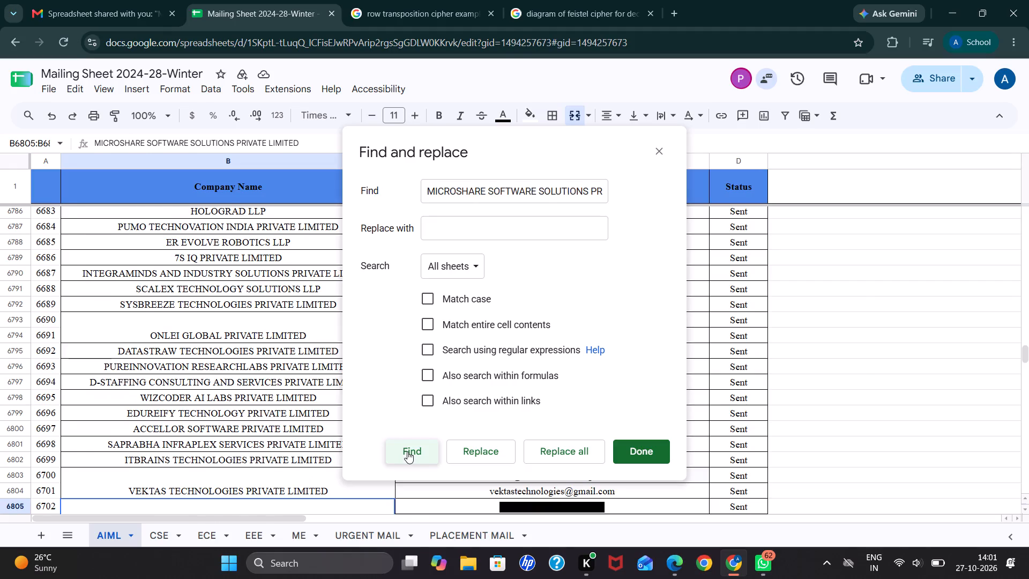
click(407, 451)
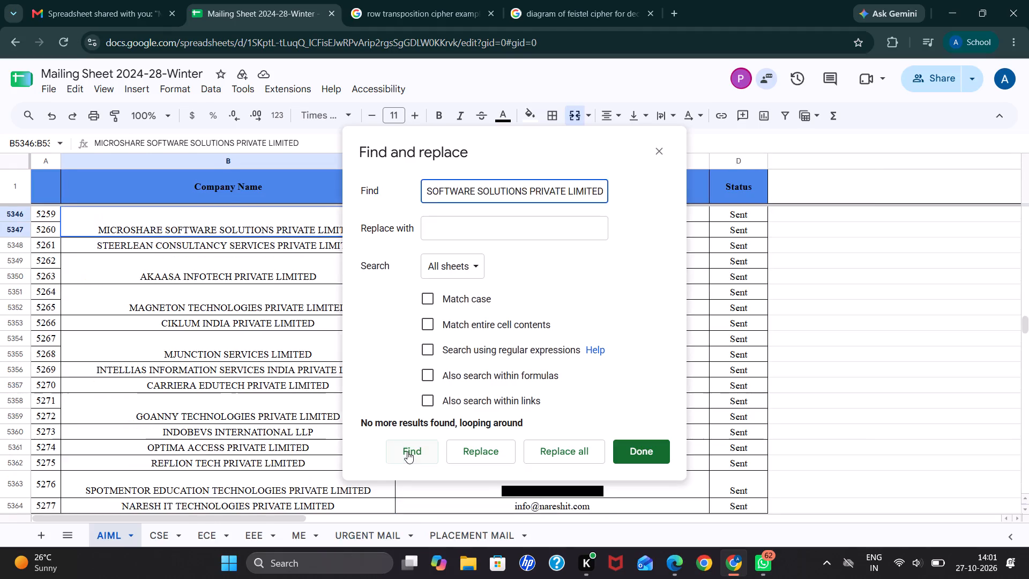
double_click(407, 451)
click(407, 451)
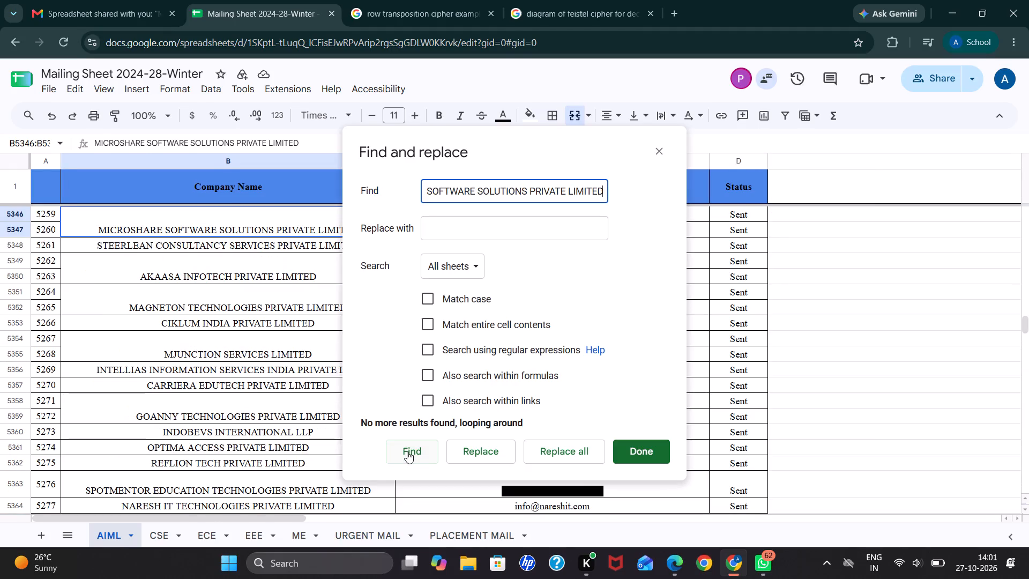
click(407, 451)
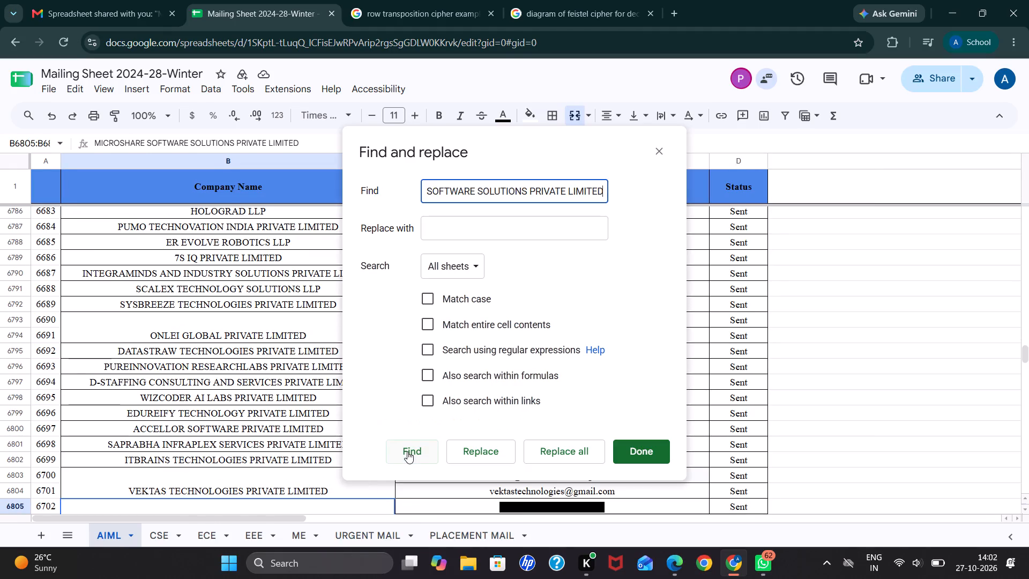
click(407, 451)
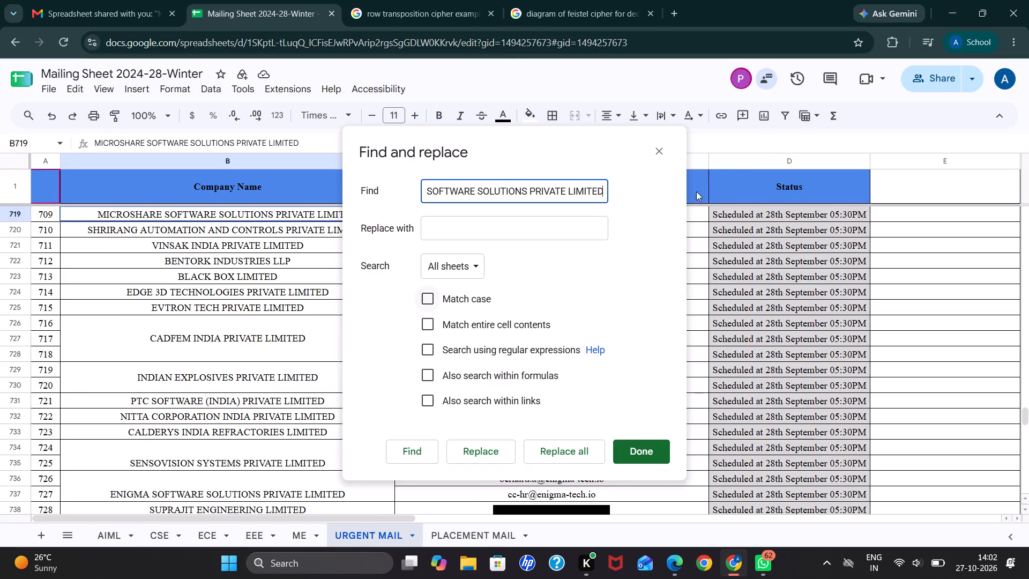
click(662, 151)
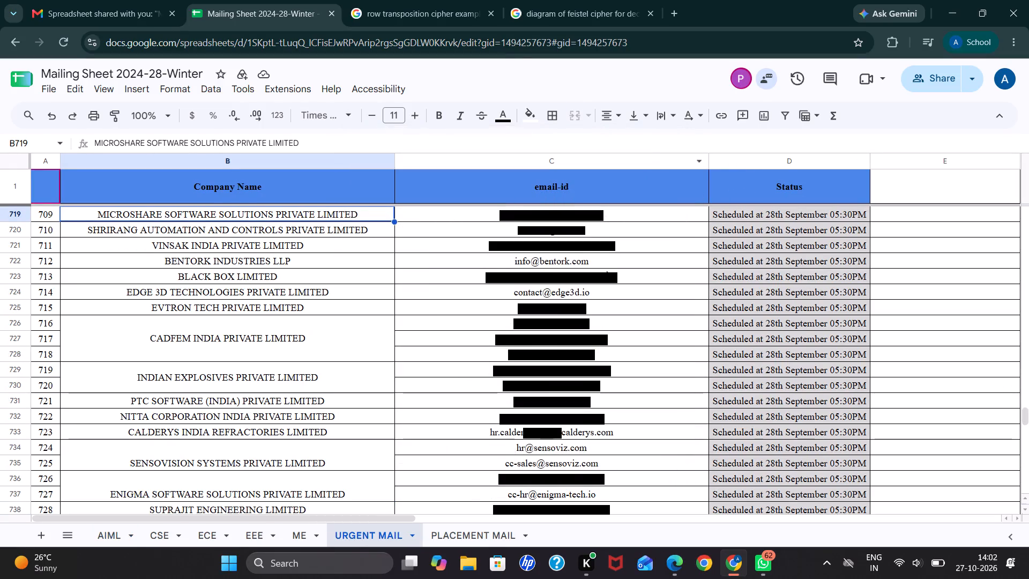
scroll(607, 271, up, 2)
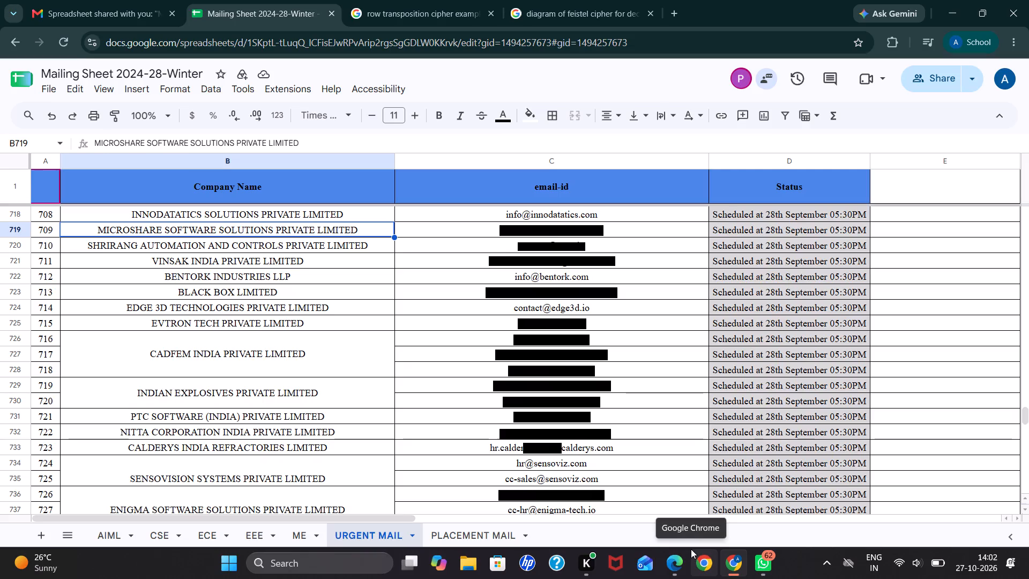
Switch back to the AIML Winter Database in Microsoft Edge.
click(673, 572)
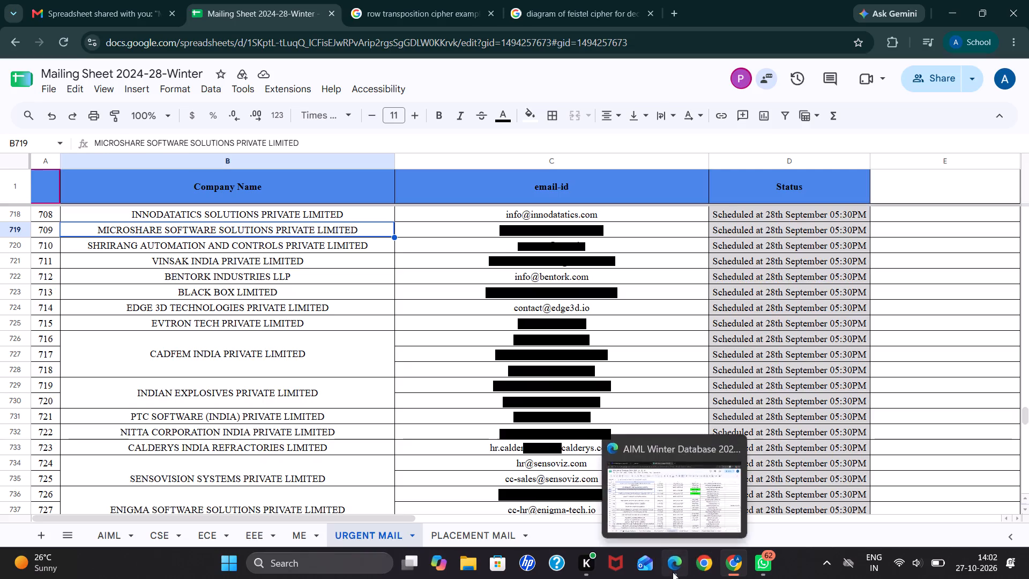
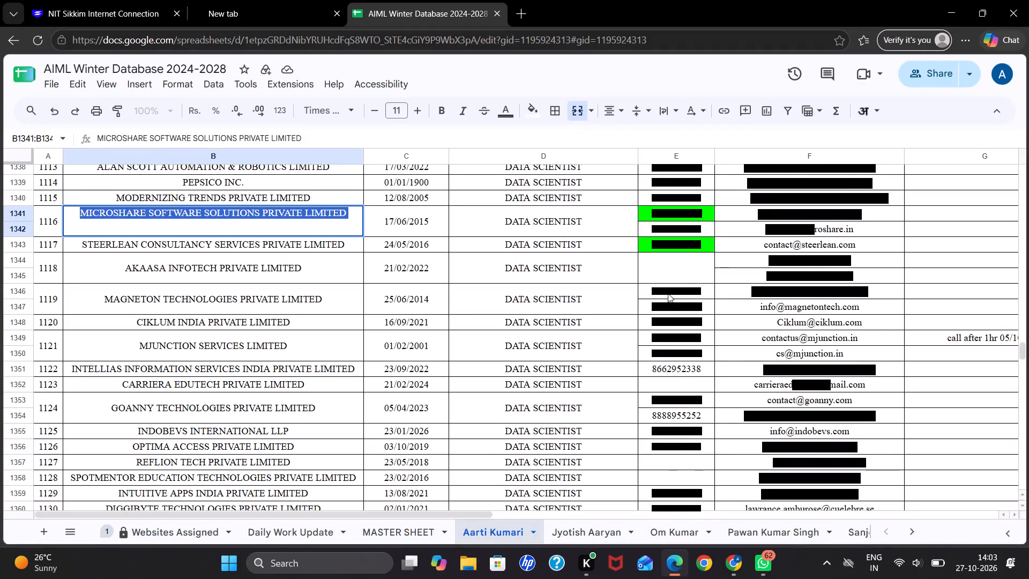
Copy the name STEERLEAN CONSULTANCY SERVICES PRIVATE LIMITED from the database and search all sheets of Mailing Sheet 2024-28-Winter in Chrome for it.
click(684, 247)
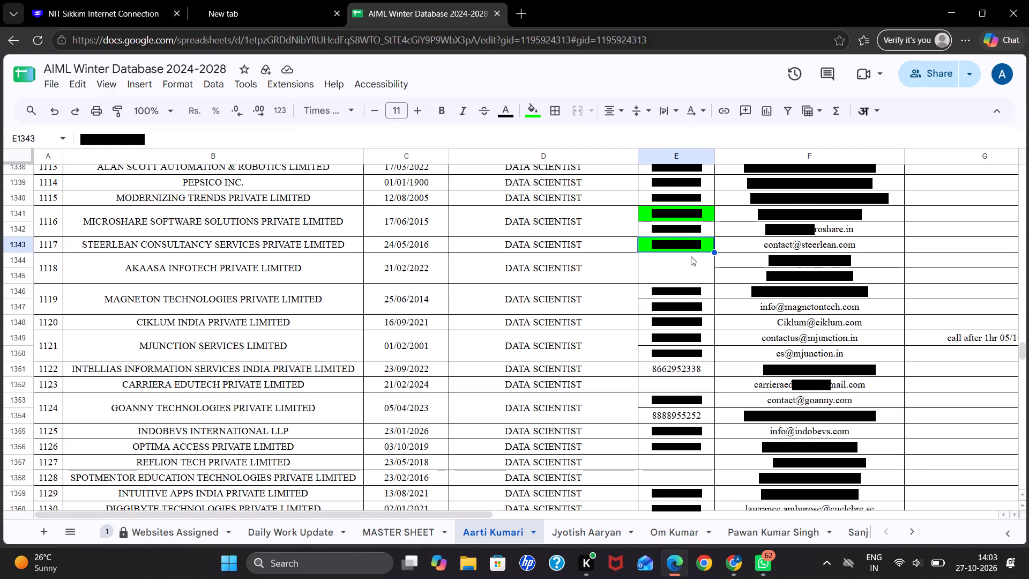
double_click(349, 243)
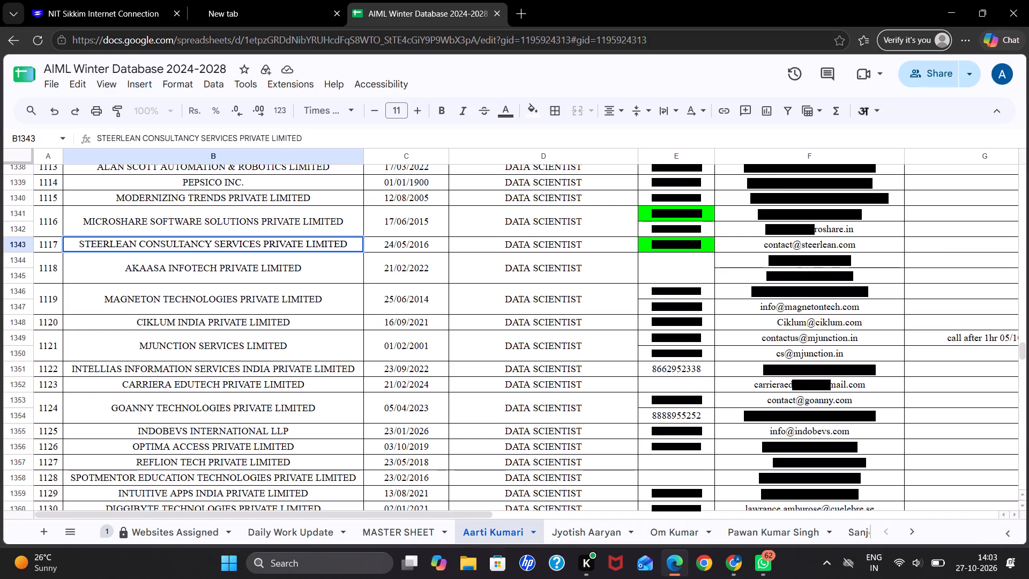
key(ctrl+a)
key(ctrl+c)
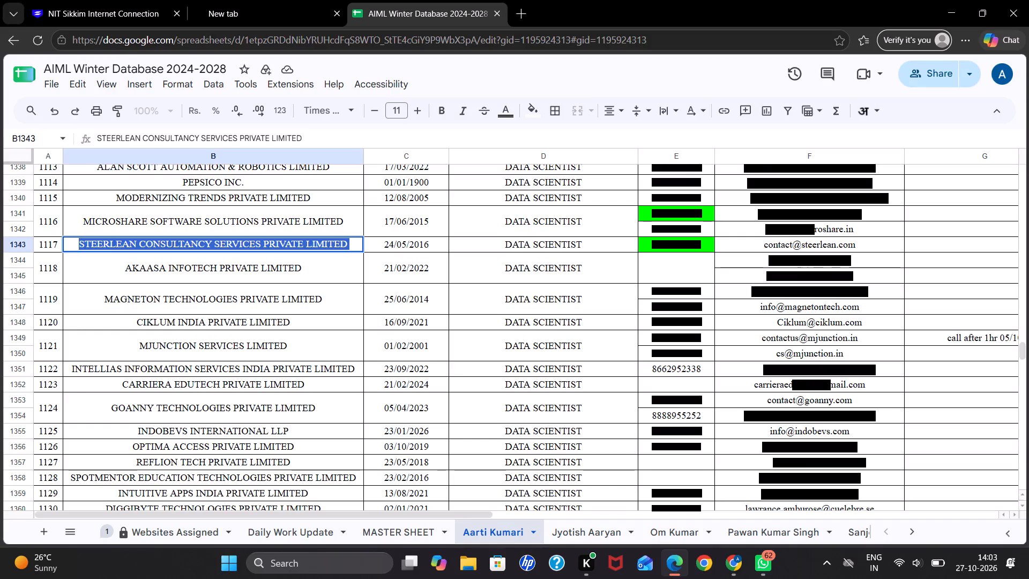
click(734, 577)
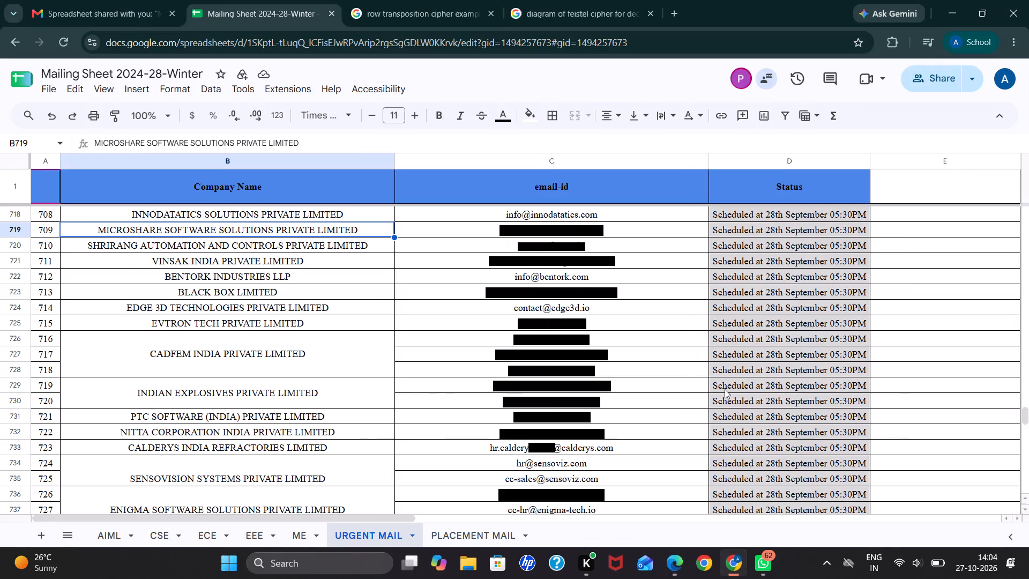
key(ctrl+h)
key(ctrl+v)
key(Return)
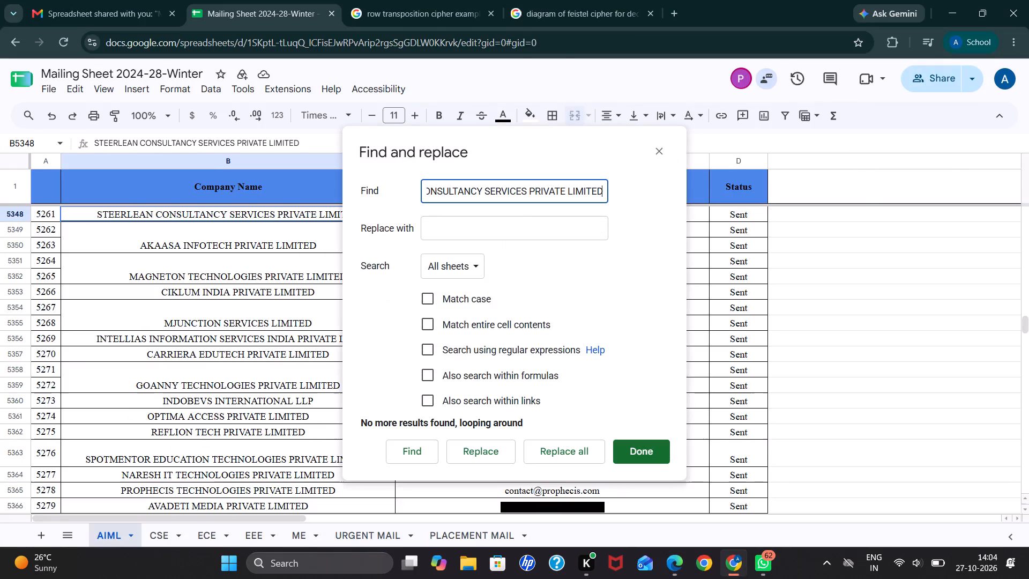
Go through the company name's occurrences in the mailing sheet, examine its email and status entry on the AIML sheet, and end the search.
double_click(422, 449)
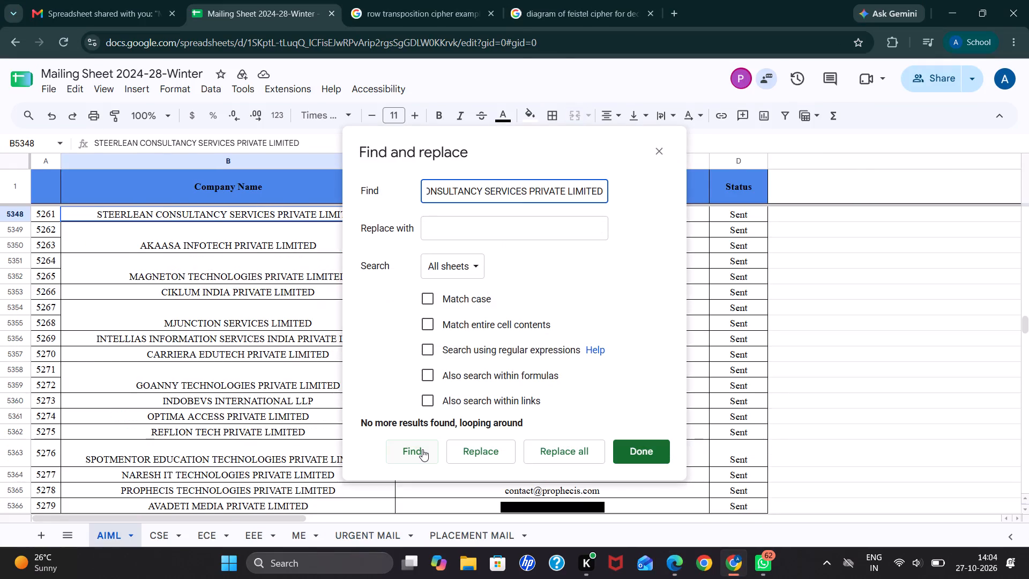
click(422, 449)
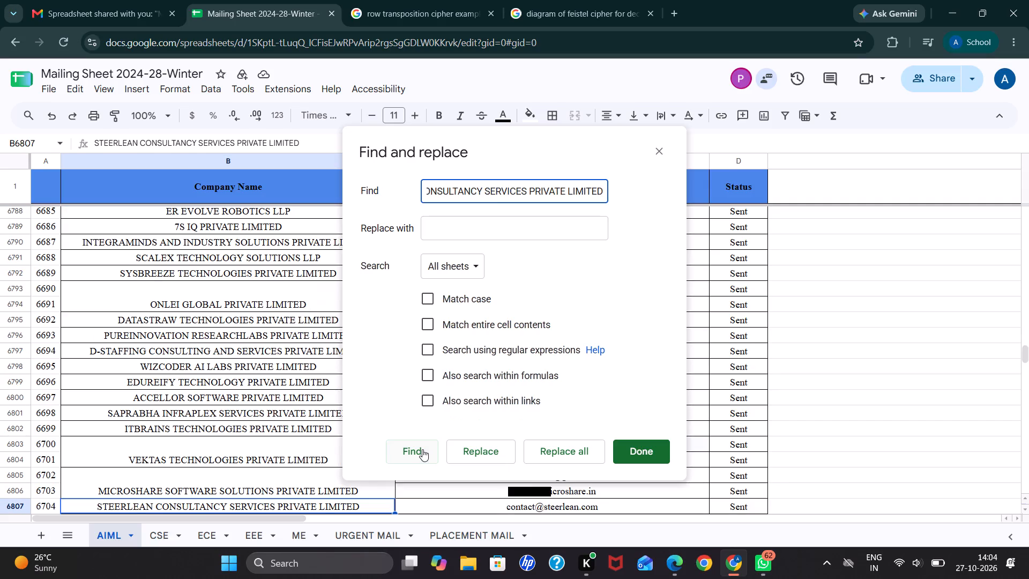
click(422, 449)
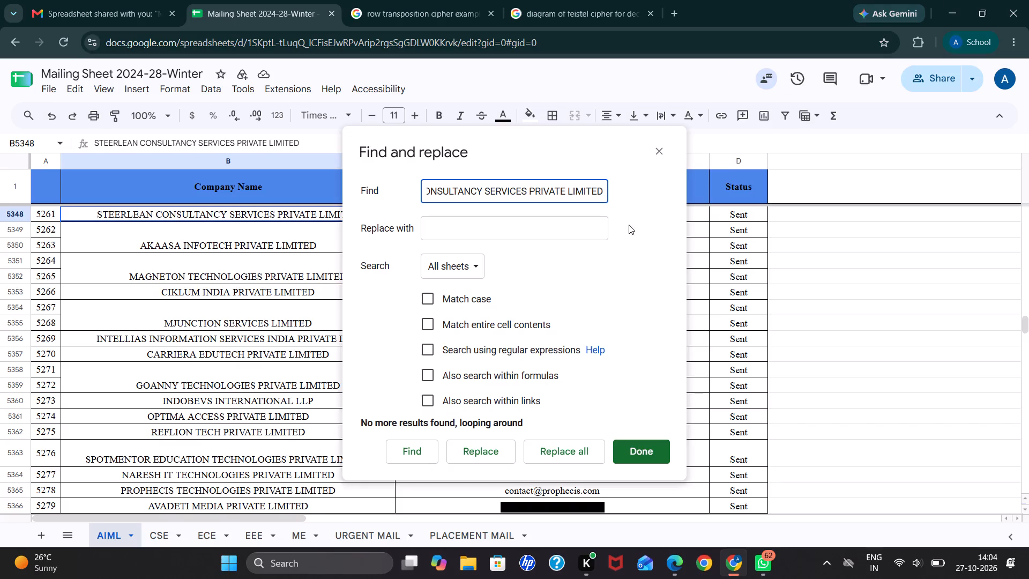
click(656, 154)
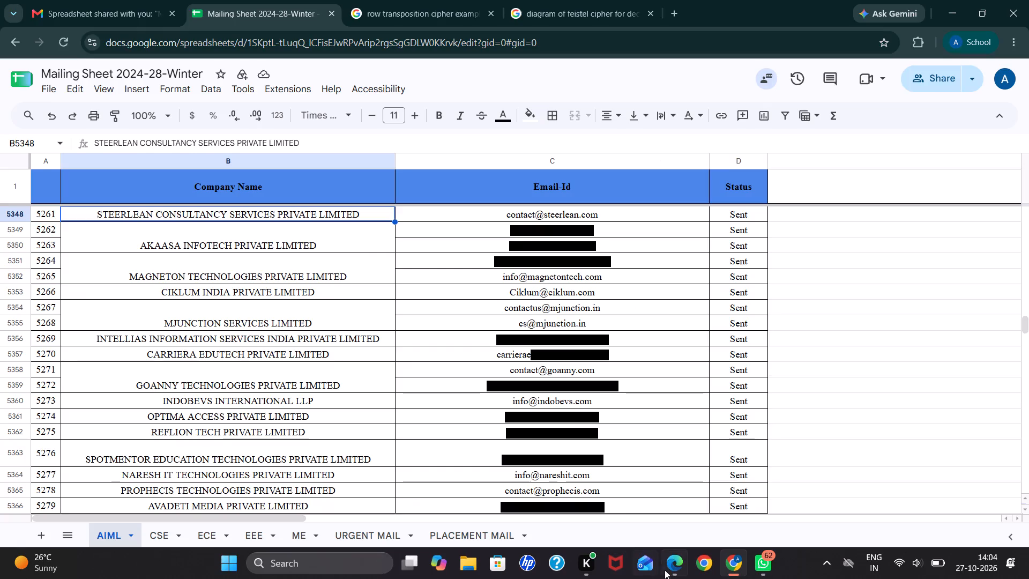
Switch back to the AIML Winter Database in Microsoft Edge and examine the first contact number of MAGNETON TECHNOLOGIES PRIVATE LIMITED and the rows below it.
click(678, 568)
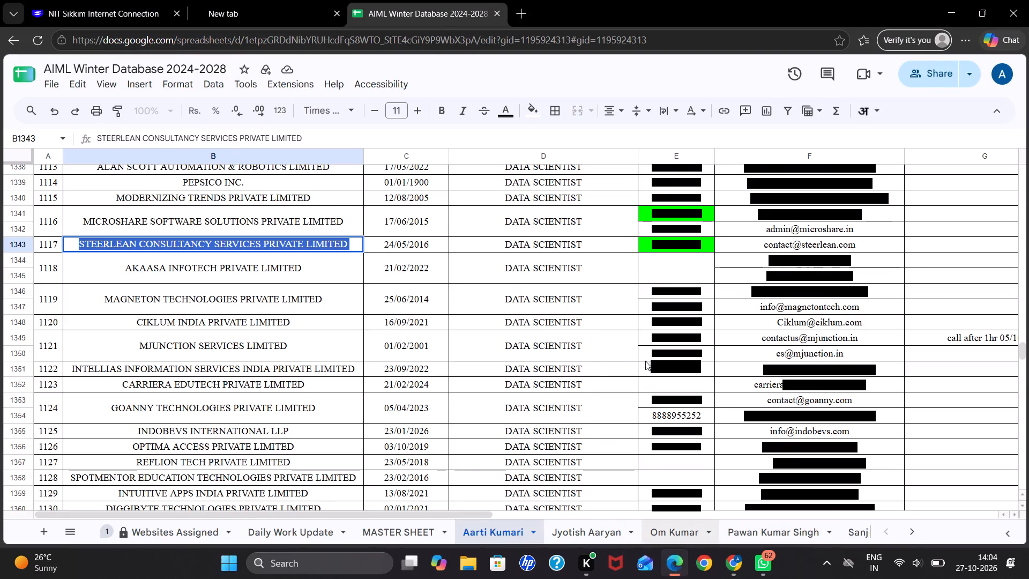
click(693, 289)
scroll(693, 289, down, 1)
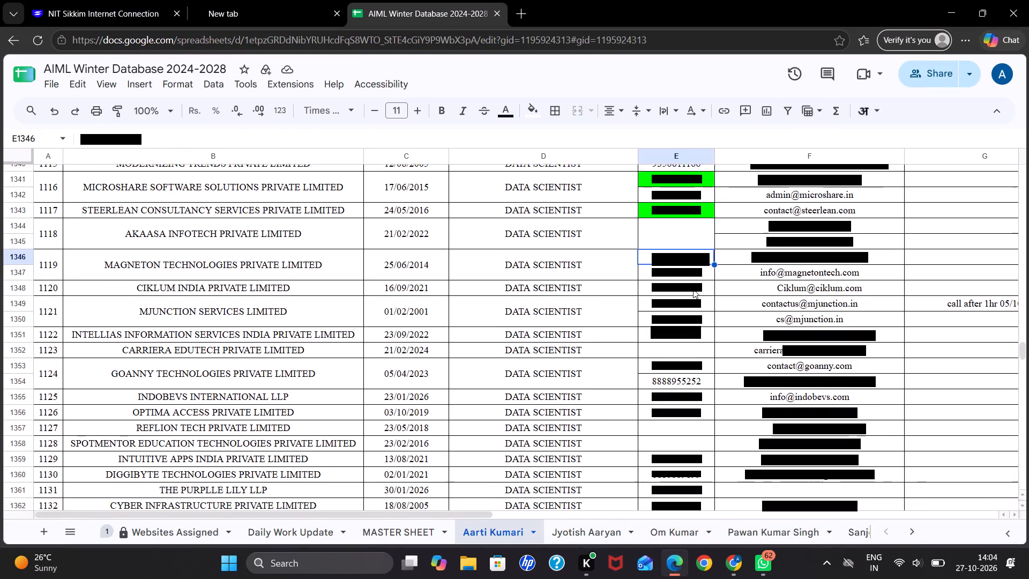
scroll(693, 289, down, 2)
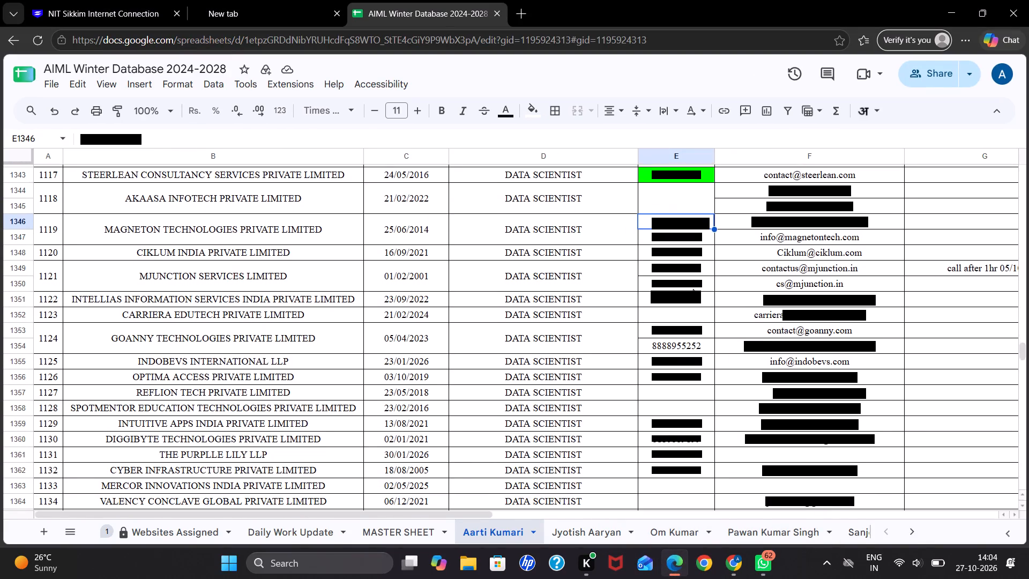
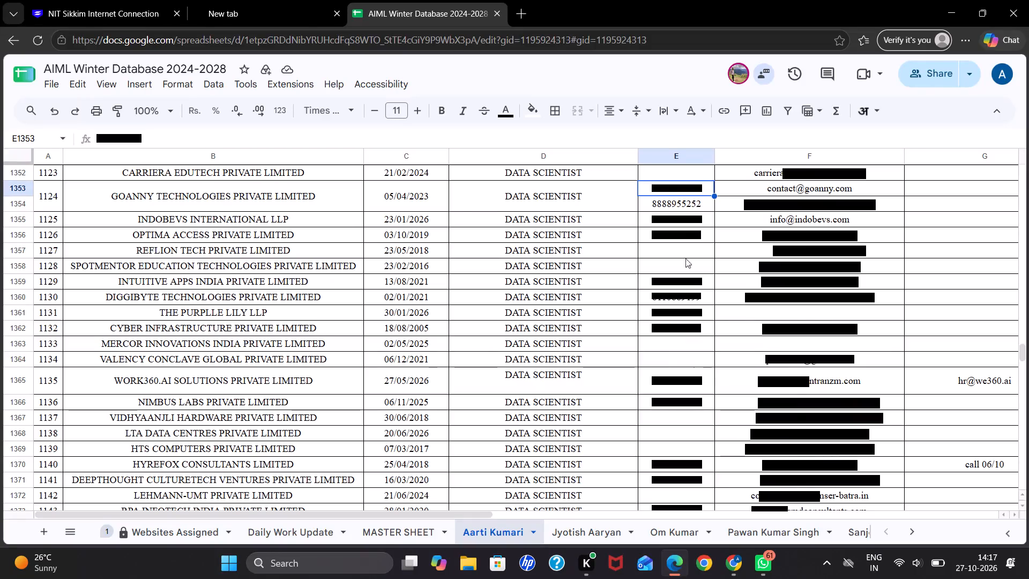
Examine the contact numbers of OPTIMA ACCESS PRIVATE LIMITED and INTUITIVE APPS INDIA PRIVATE LIMITED and the company rows below them.
click(685, 236)
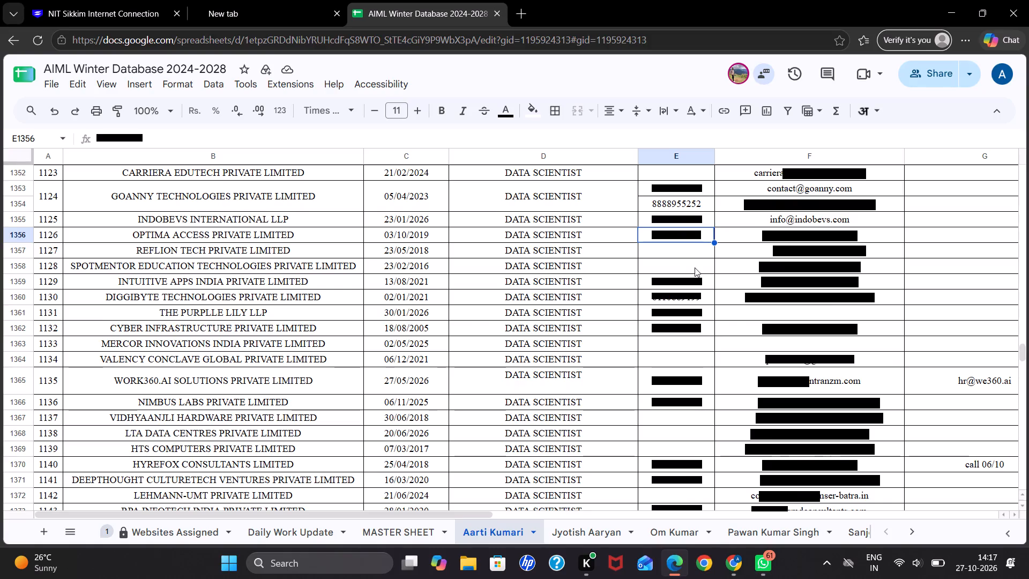
click(692, 284)
scroll(692, 284, down, 1)
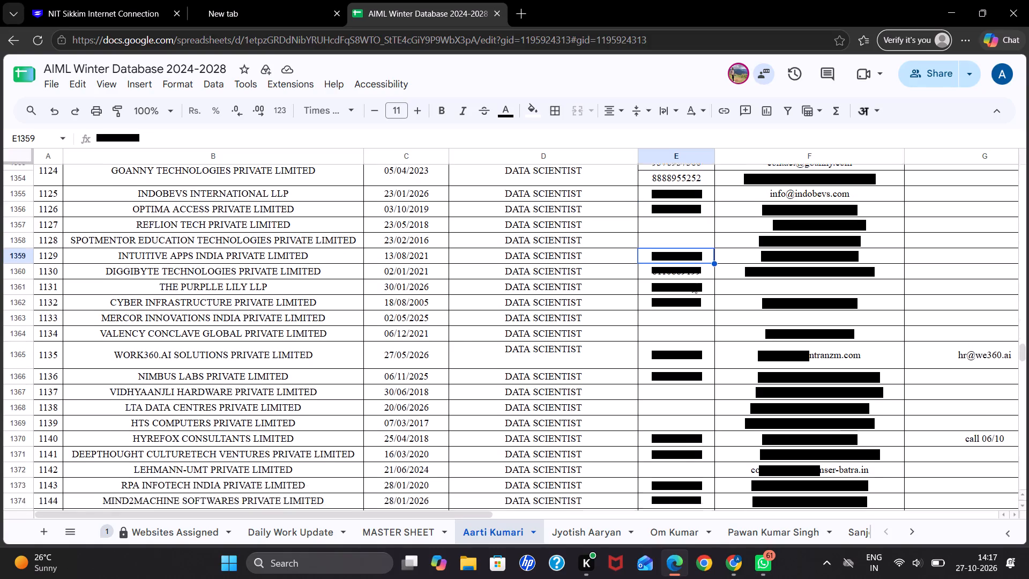
scroll(692, 284, down, 1)
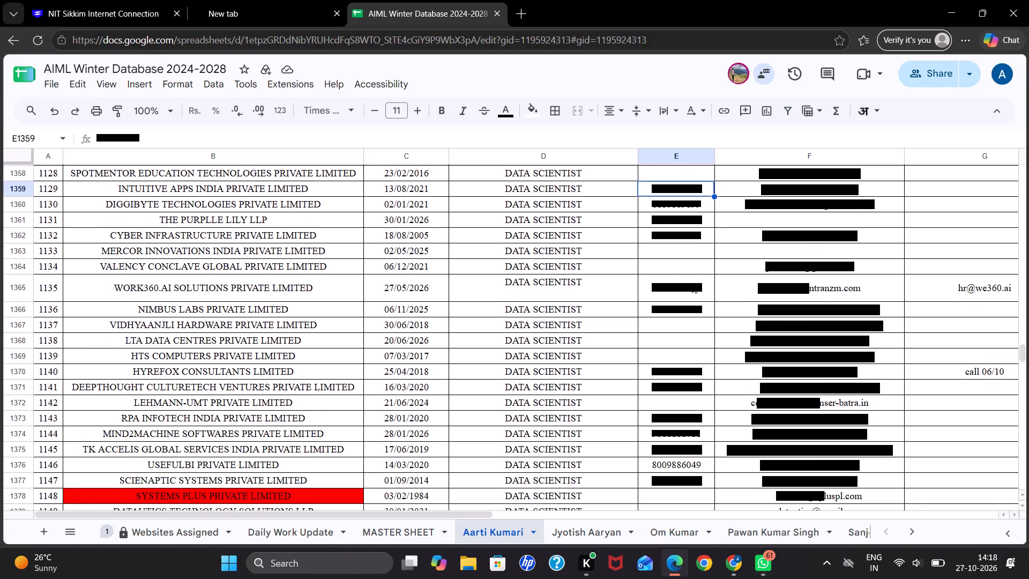
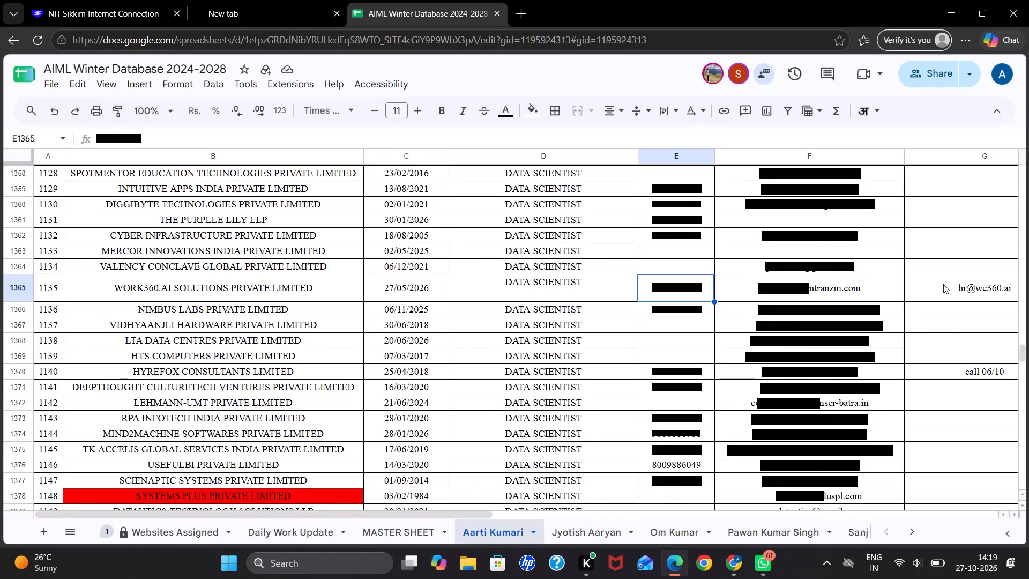
Append a comma, two spaces and the date 02/11/26 after the email in column G for WORK360.AI SOLUTIONS PRIVATE LIMITED.
double_click(943, 285)
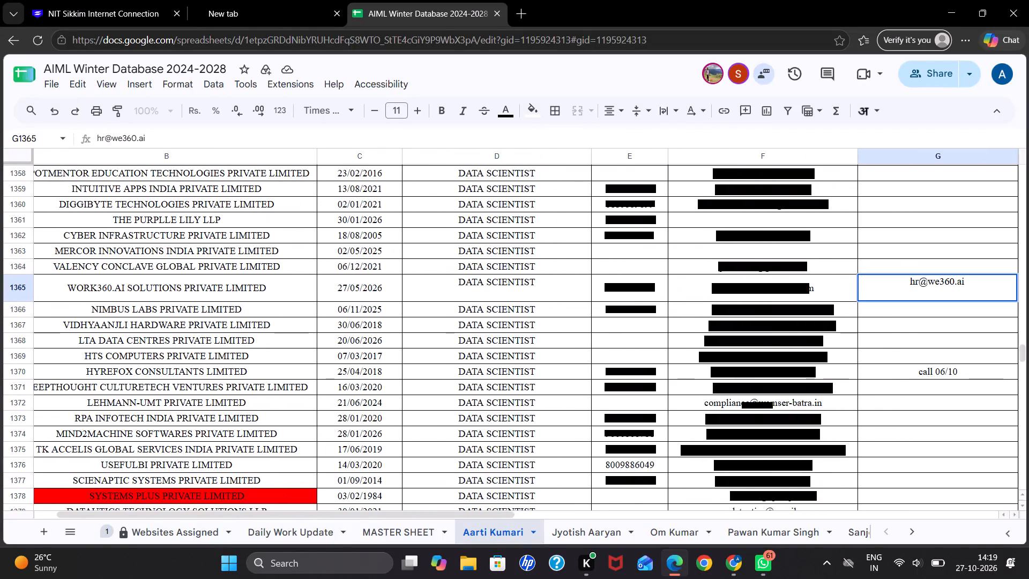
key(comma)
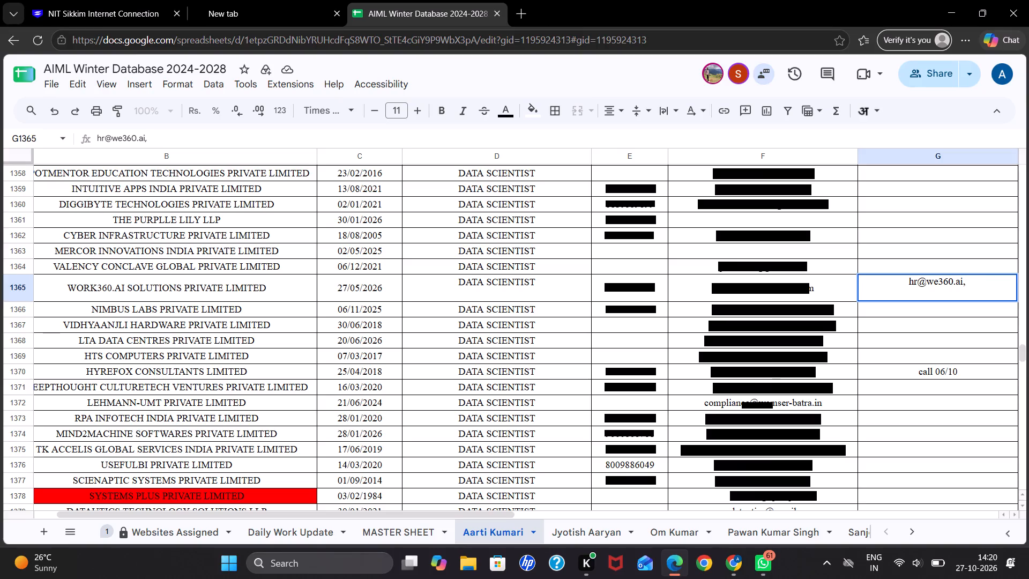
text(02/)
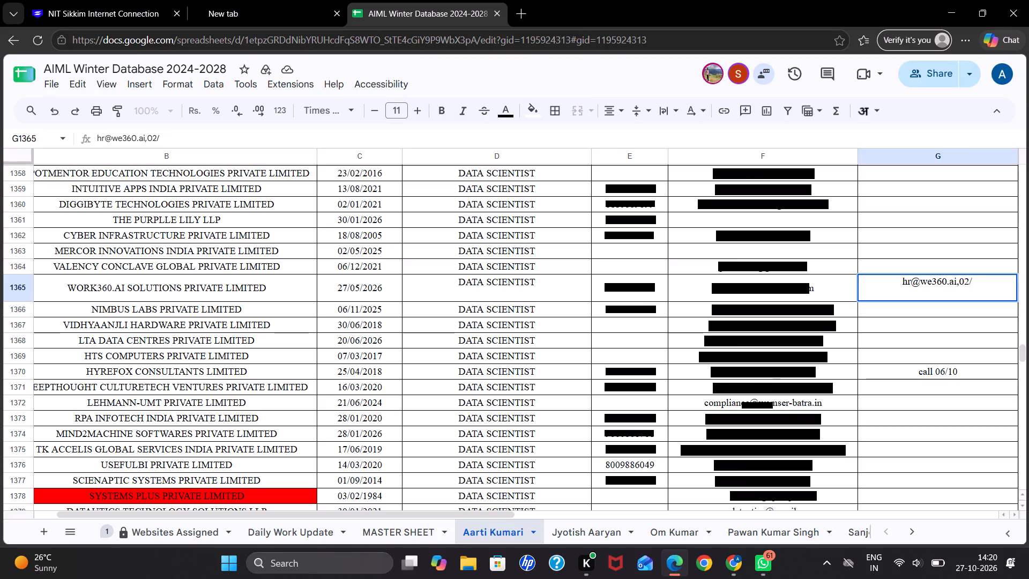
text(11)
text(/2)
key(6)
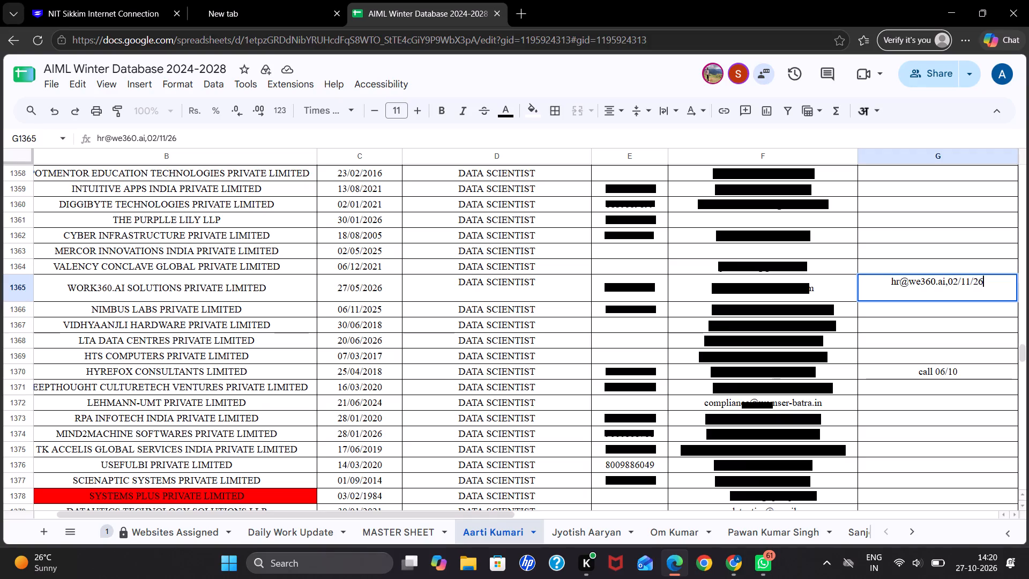
click(949, 283)
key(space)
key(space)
key(Return)
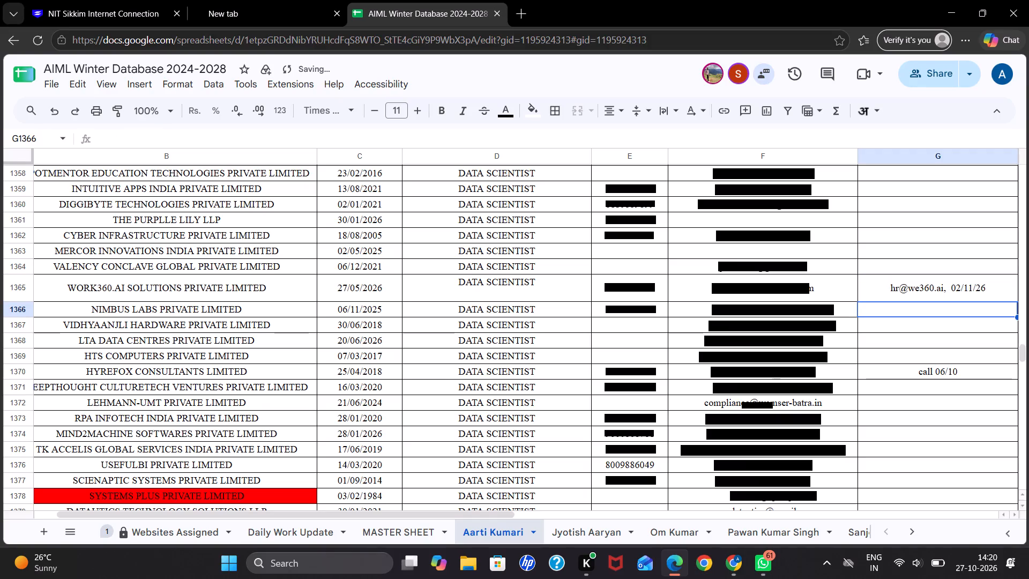
Examine the contact number of NIMBUS LABS PRIVATE LIMITED in column E.
scroll(739, 328, right, 2)
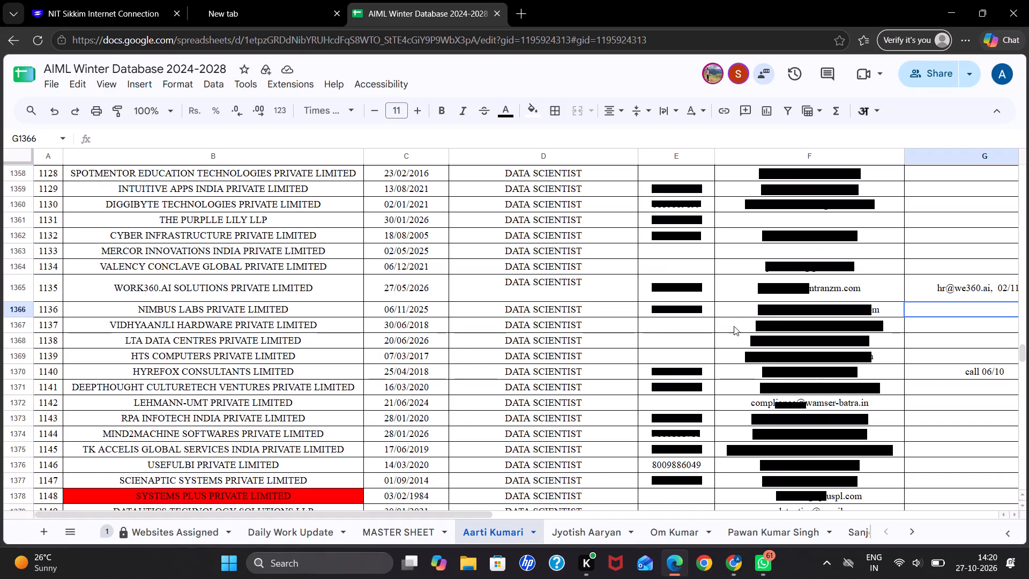
click(697, 308)
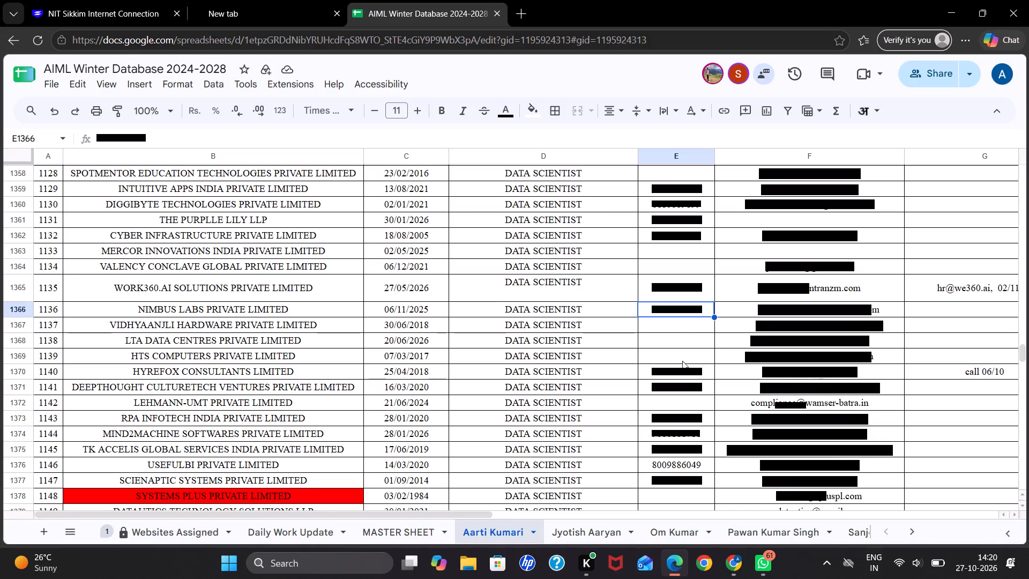
Check the contact number recorded for HYREFOX CONSULTANTS LIMITED.
click(707, 372)
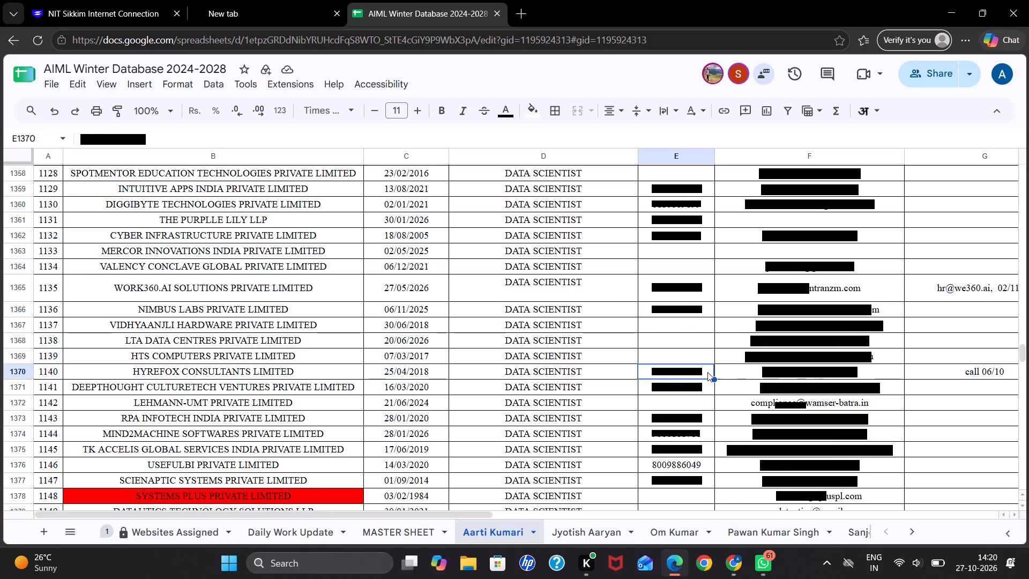
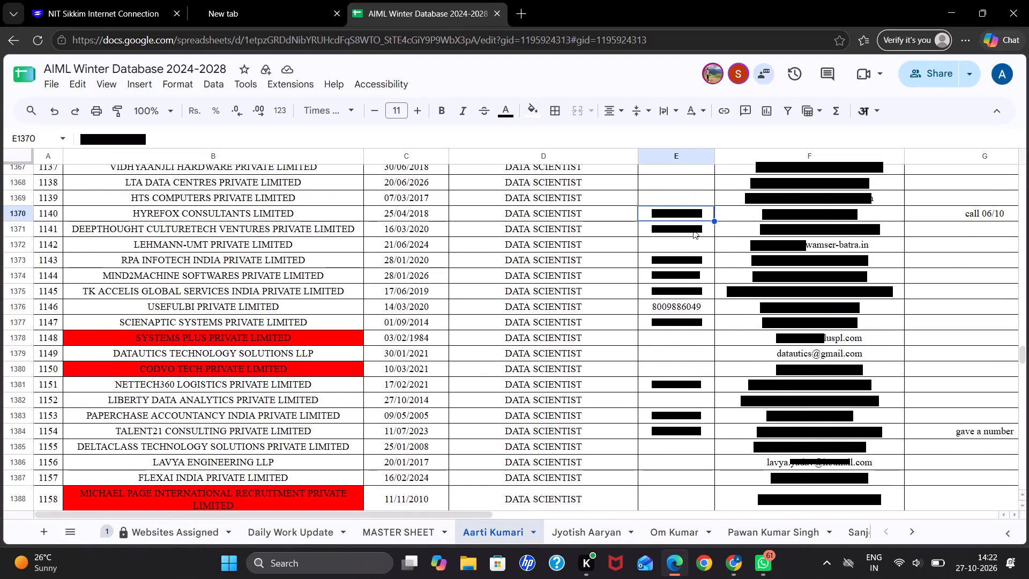
Check the contact number recorded for DEEPTHOUGHT CULTURETECH VENTURES PRIVATE LIMITED.
click(693, 229)
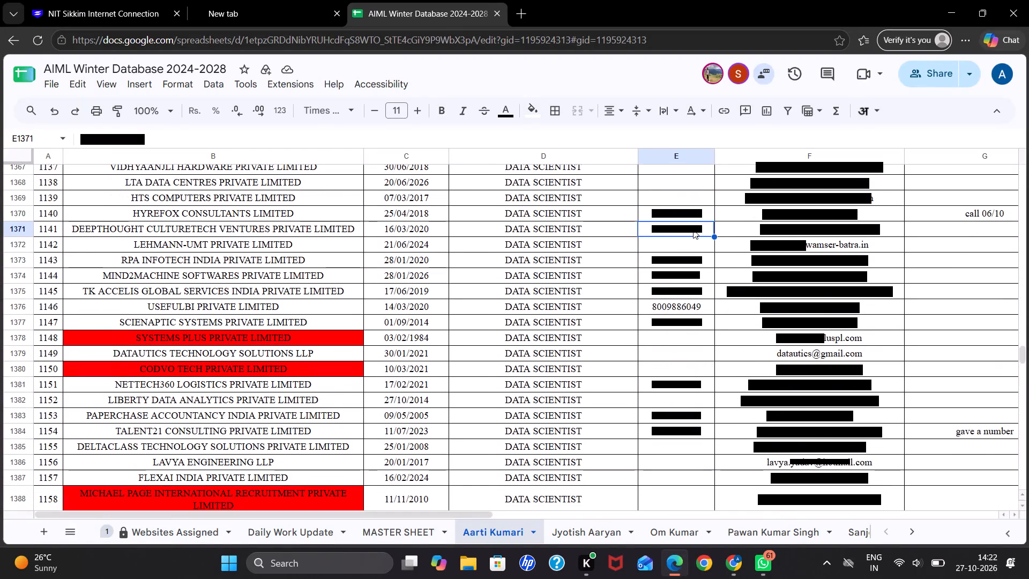
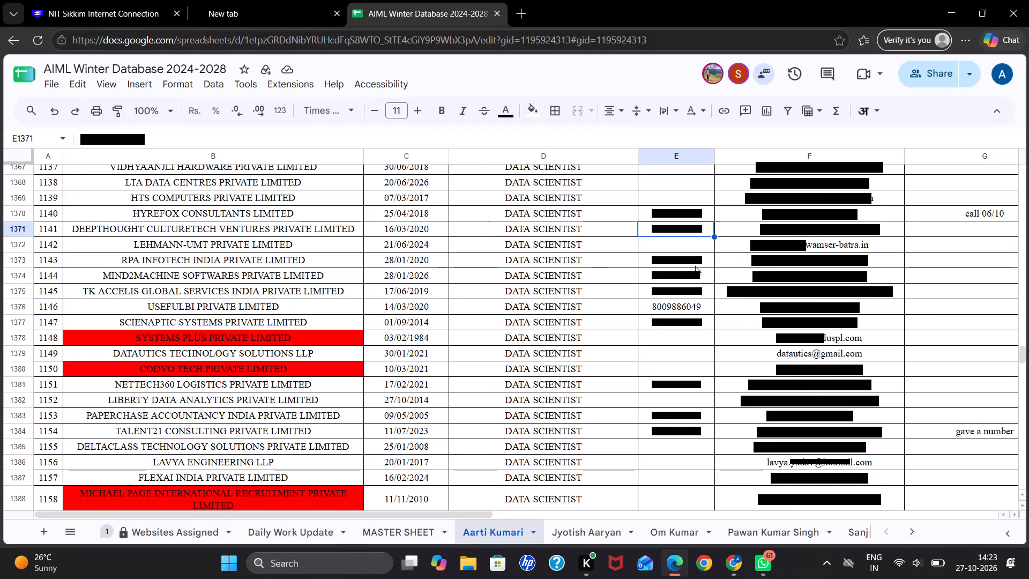
Check the contact number recorded for RPA INFOTECH INDIA PRIVATE LIMITED and look over the contact entries of the neighbouring companies.
click(698, 259)
scroll(698, 259, down, 1)
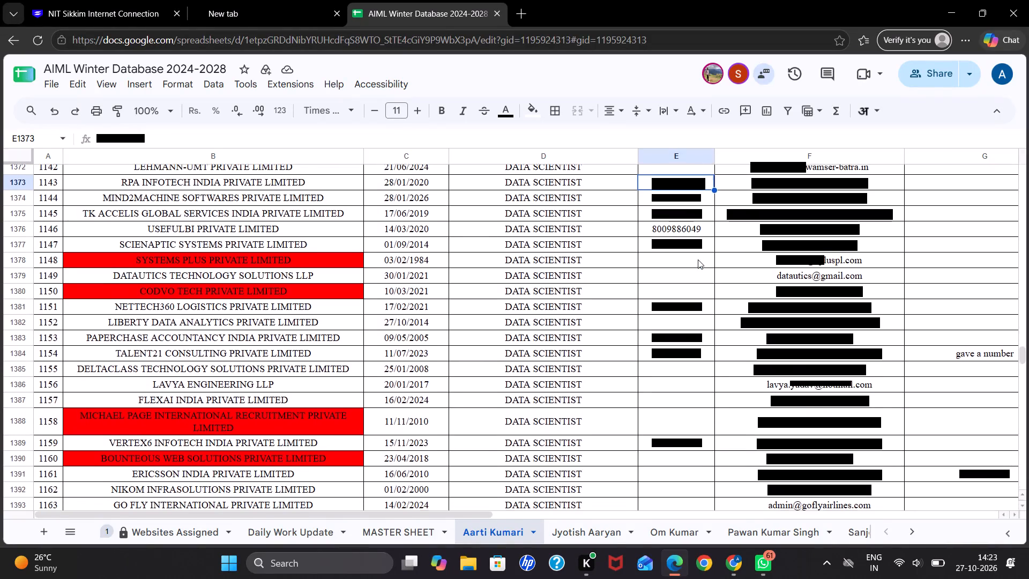
scroll(698, 259, down, 1)
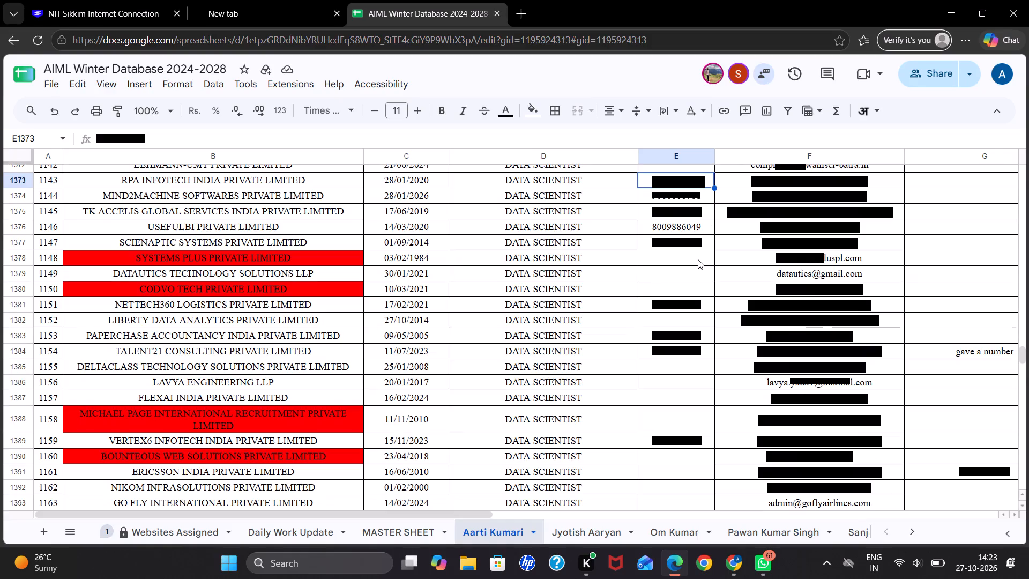
scroll(698, 259, up, 1)
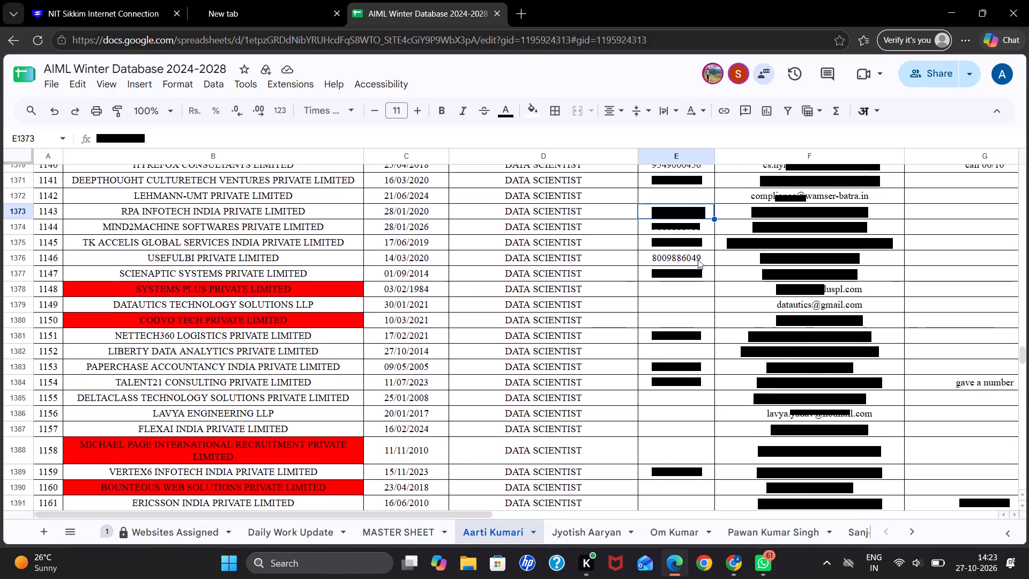
scroll(698, 259, up, 1)
scroll(698, 259, right, 1)
scroll(698, 259, down, 1)
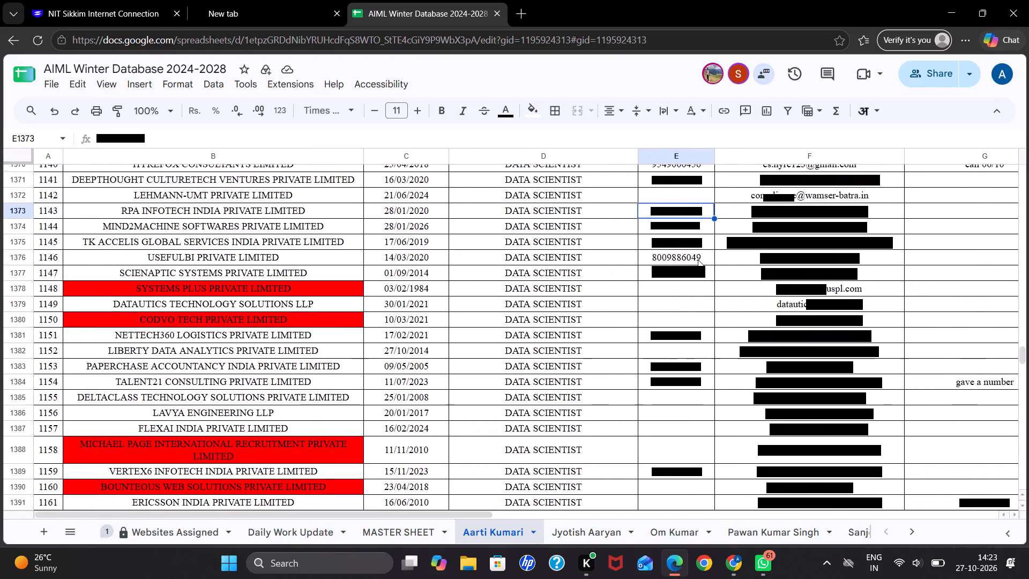
scroll(698, 259, down, 3)
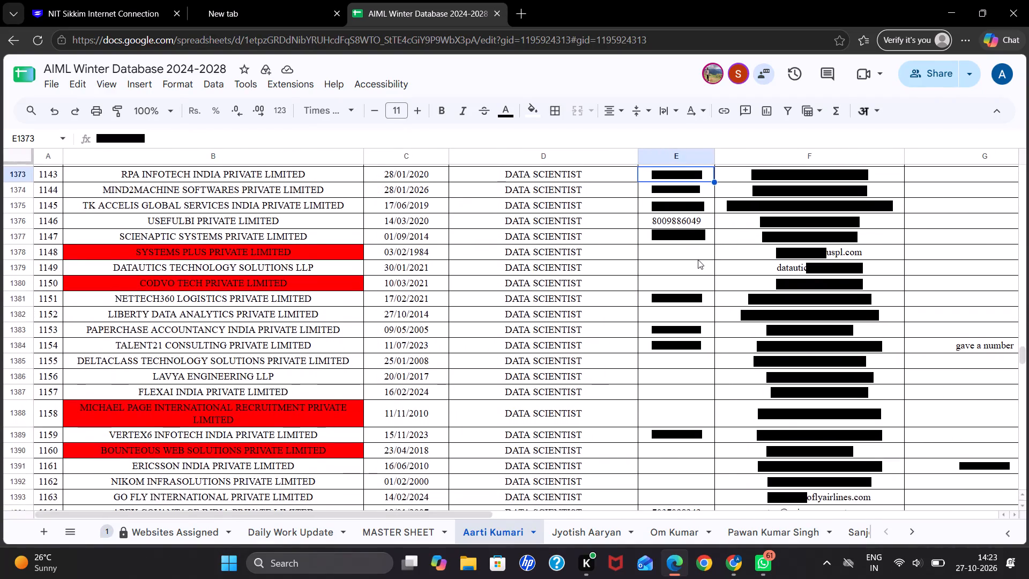
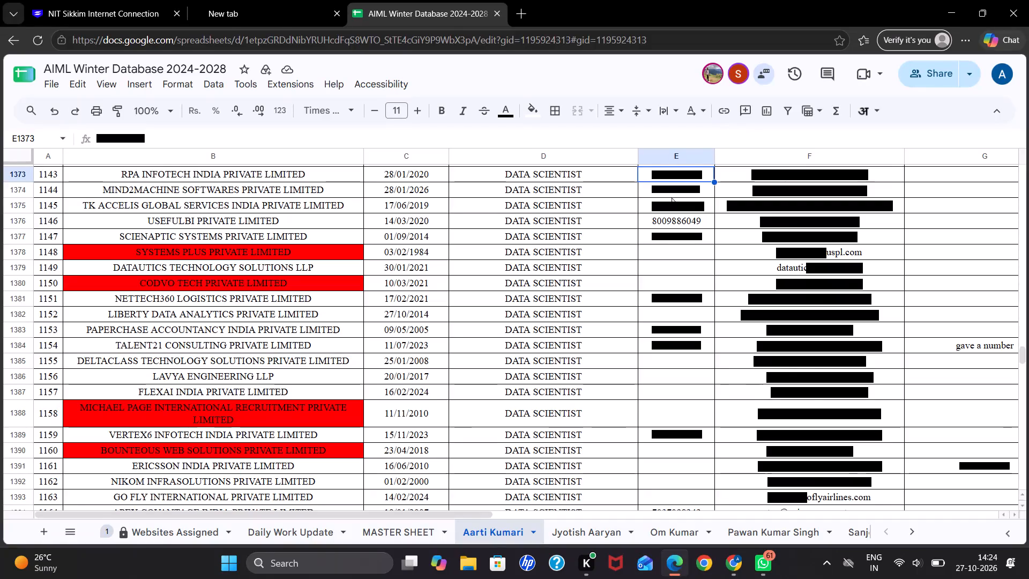
Check the contact numbers recorded for MIND2MACHINE SOFTWARES PRIVATE LIMITED and TK ACCELIS GLOBAL SERVICES INDIA PRIVATE LIMITED.
click(673, 189)
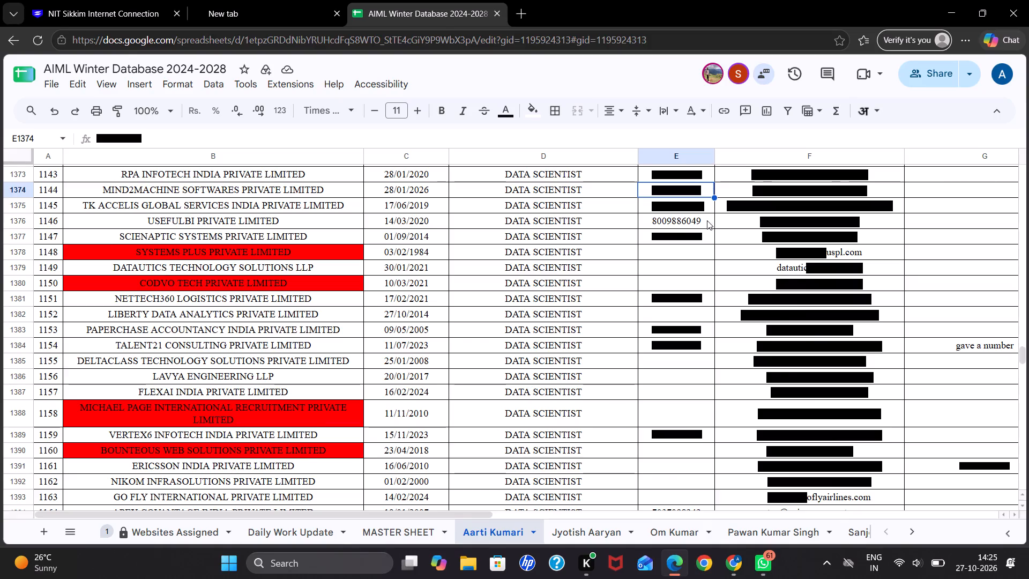
click(701, 207)
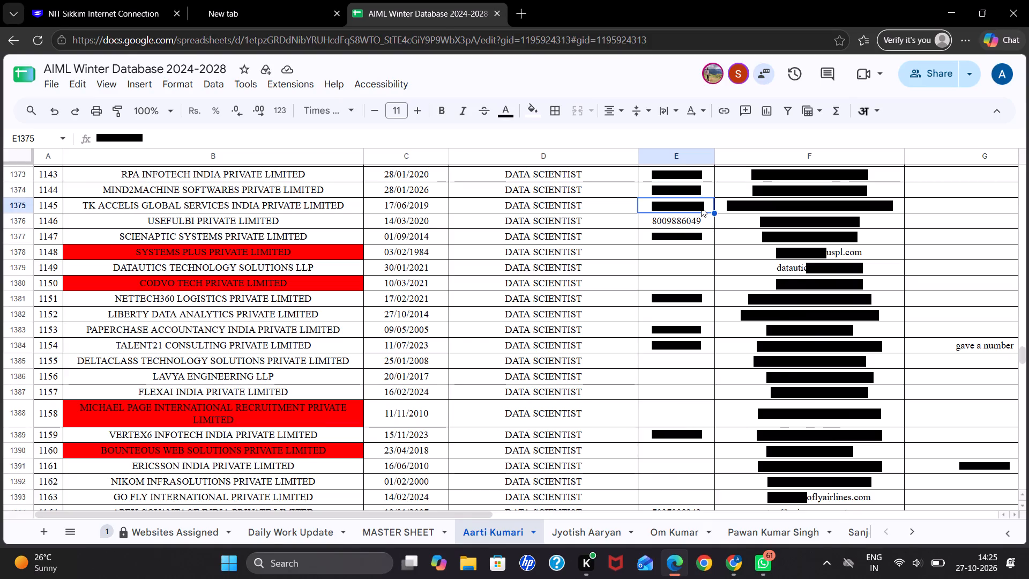
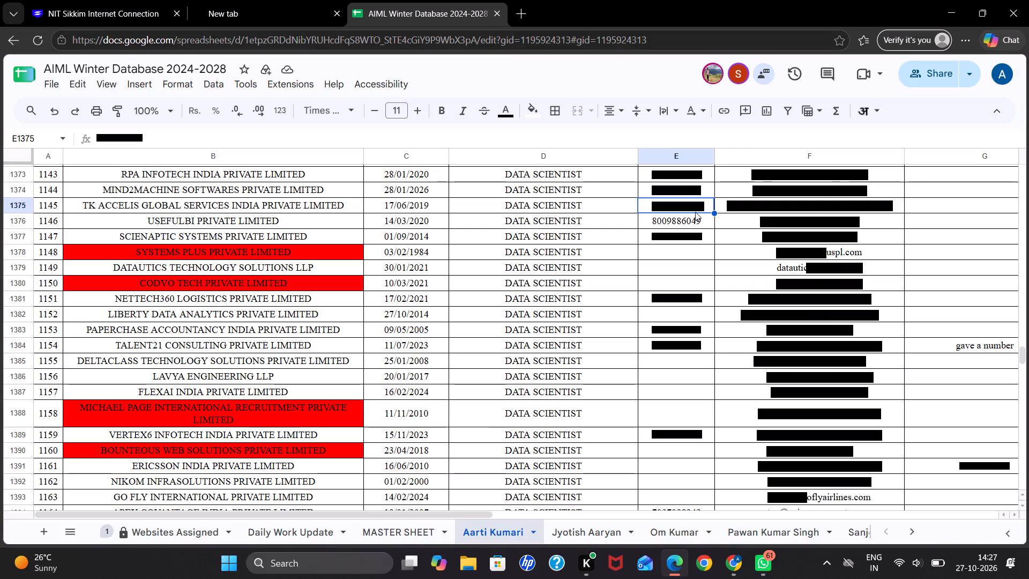
Check the contact number and adjacent details recorded for USEFULBI PRIVATE LIMITED in row 1376.
click(699, 222)
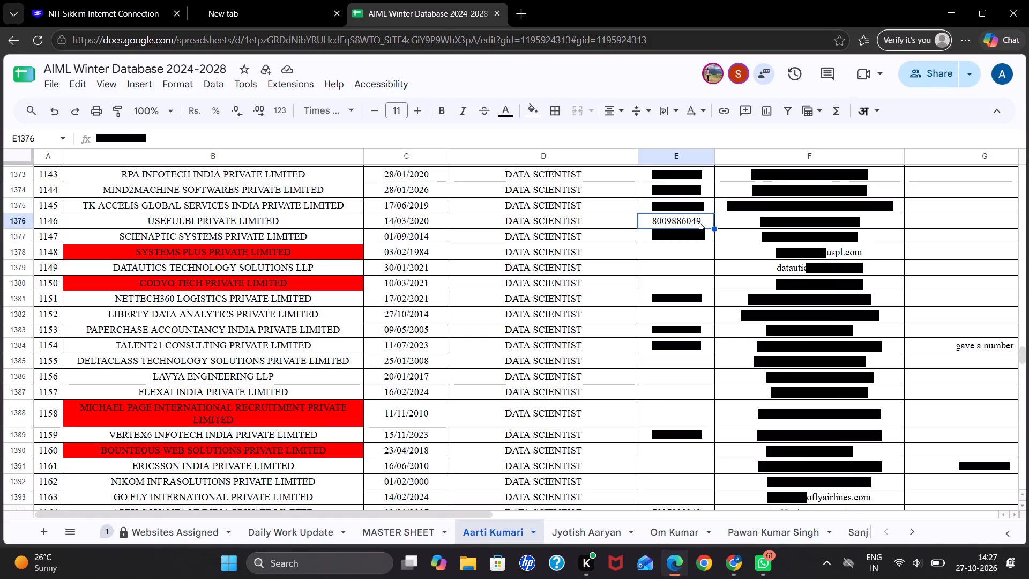
scroll(699, 222, right, 2)
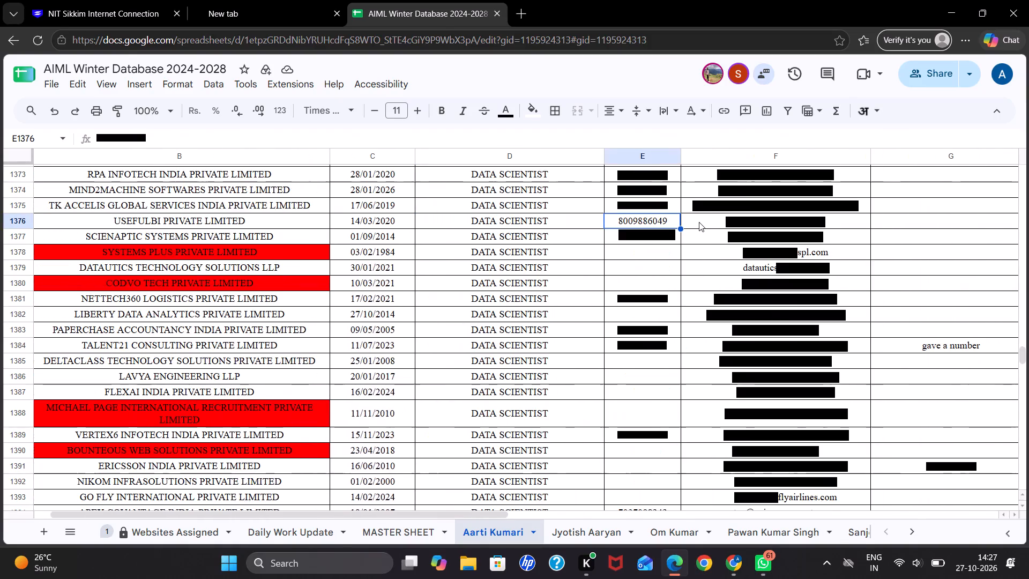
scroll(699, 222, right, 1)
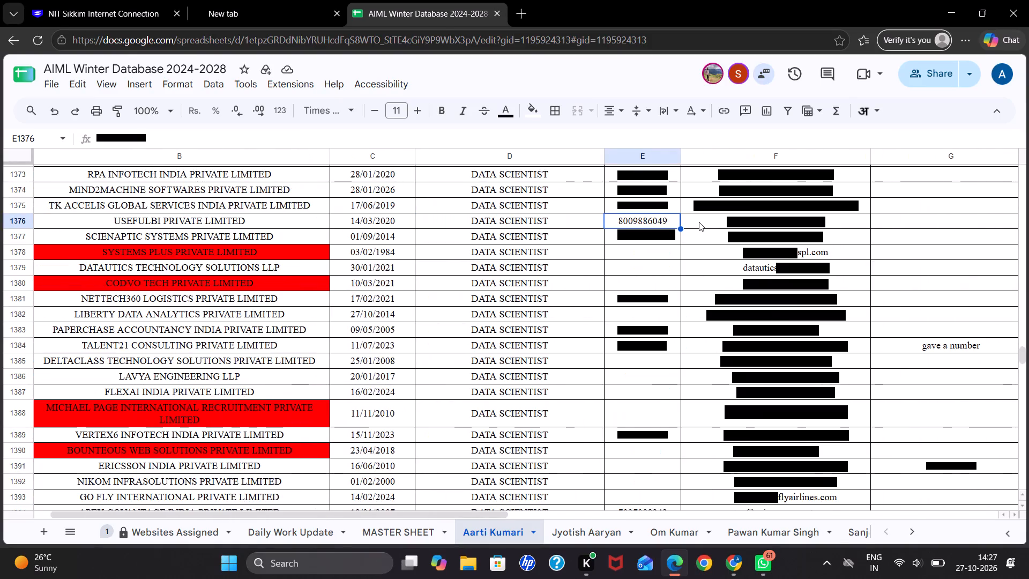
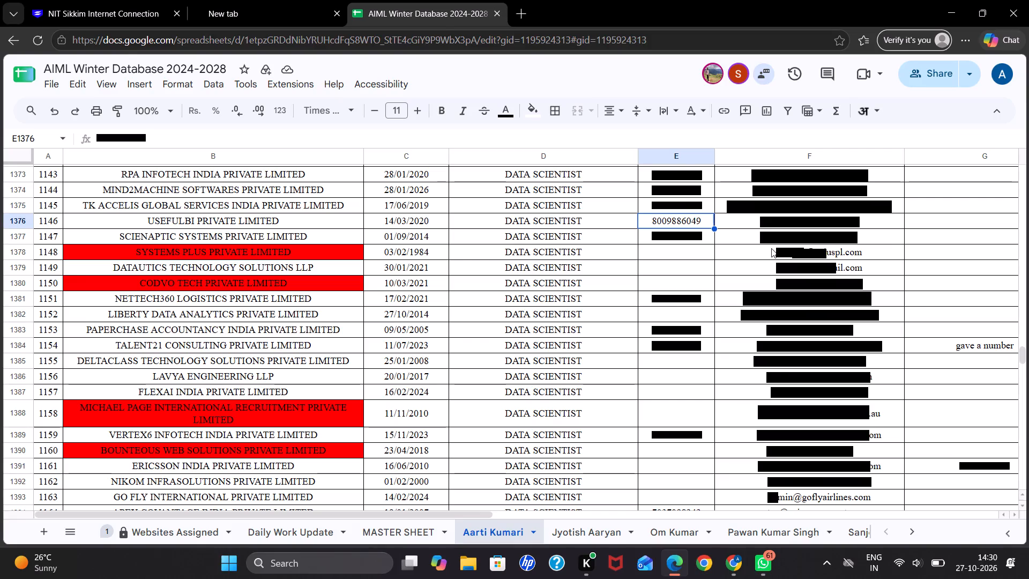
Close the Edge window holding the AIML Winter Database to return to Mailing Sheet 2024-28-Winter in Chrome.
click(1015, 0)
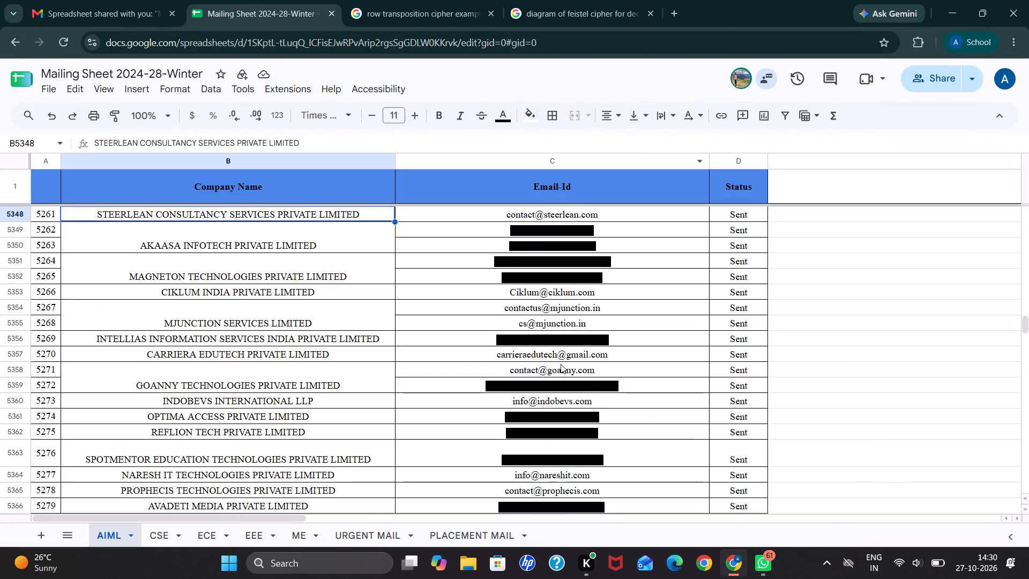
Look through the AIML sheet's company names, email addresses and statuses from row 5348 down to the last filled entries.
scroll(561, 364, down, 10)
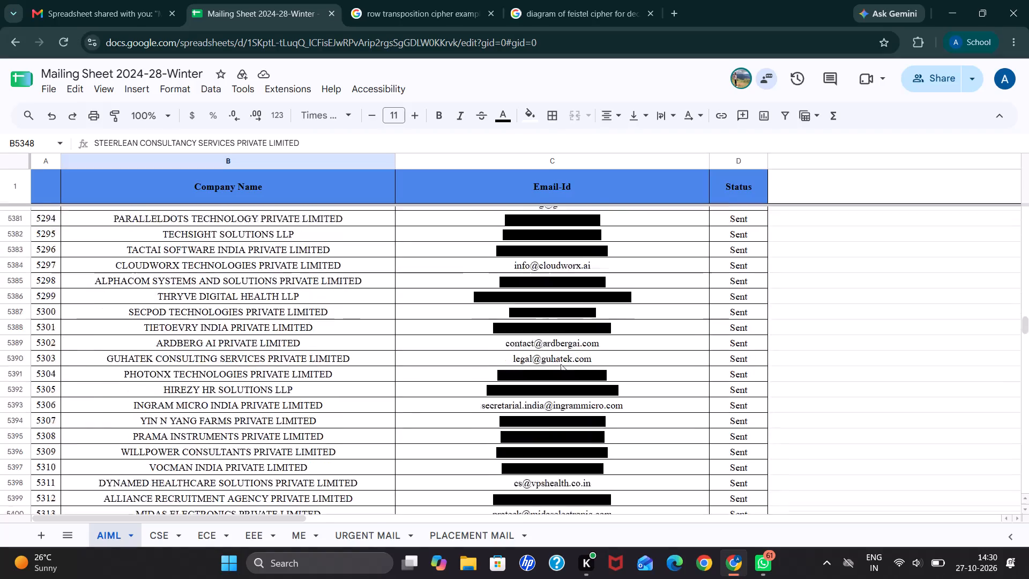
scroll(561, 364, down, 14)
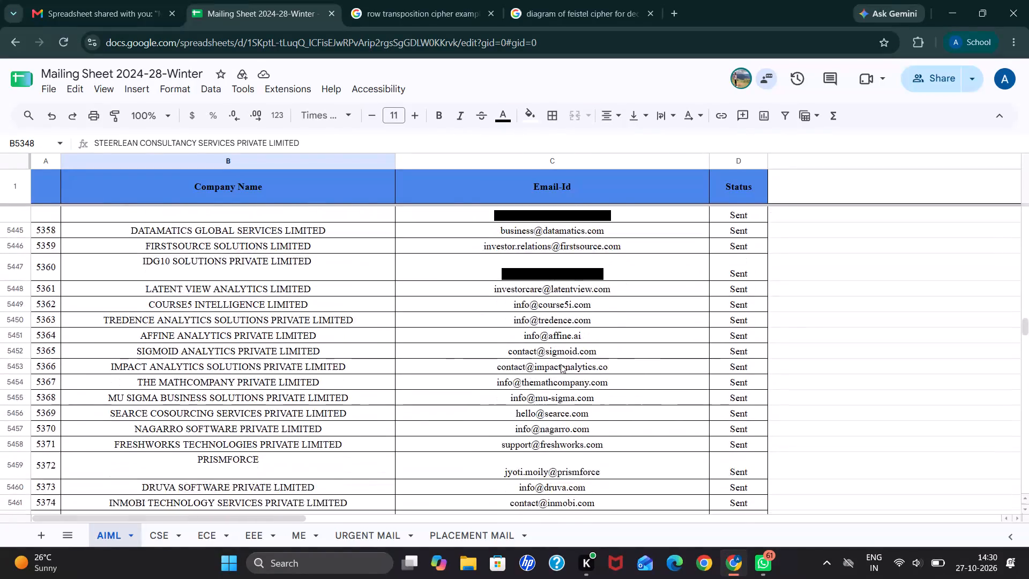
scroll(561, 364, down, 13)
scroll(561, 364, down, 8)
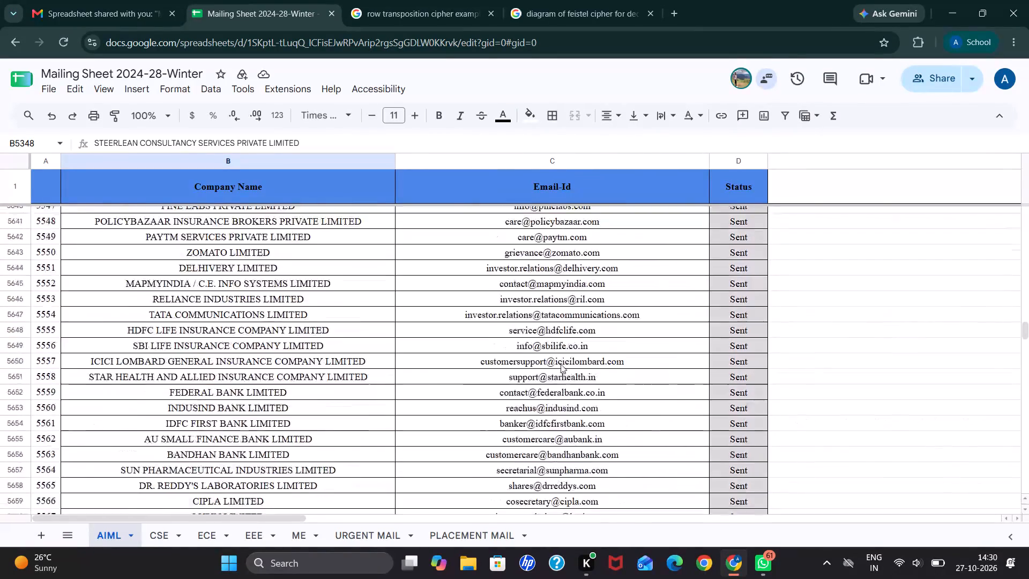
scroll(561, 364, down, 14)
scroll(561, 364, down, 7)
scroll(561, 364, down, 19)
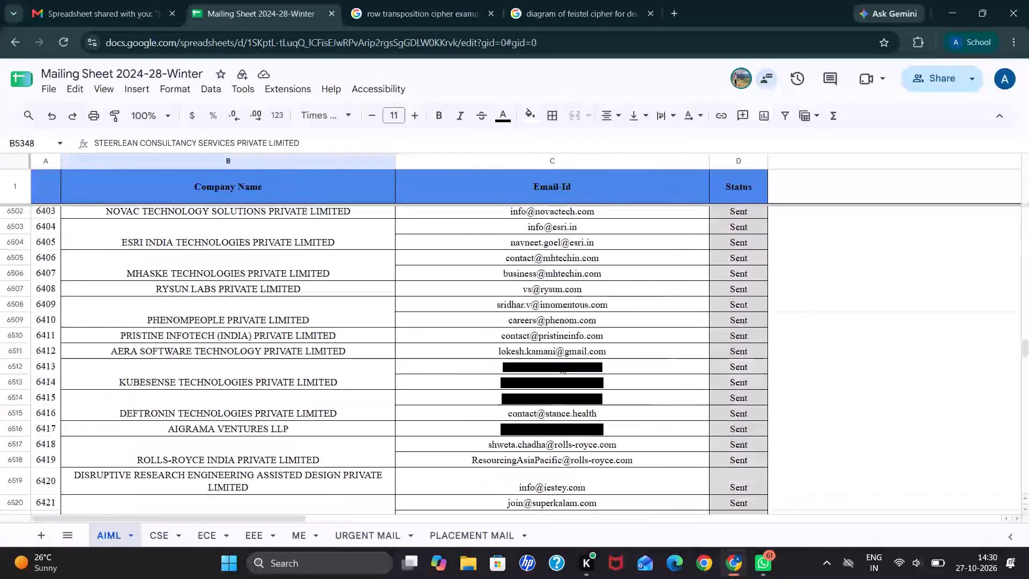
scroll(561, 364, down, 20)
scroll(561, 364, down, 20)
scroll(561, 364, down, 15)
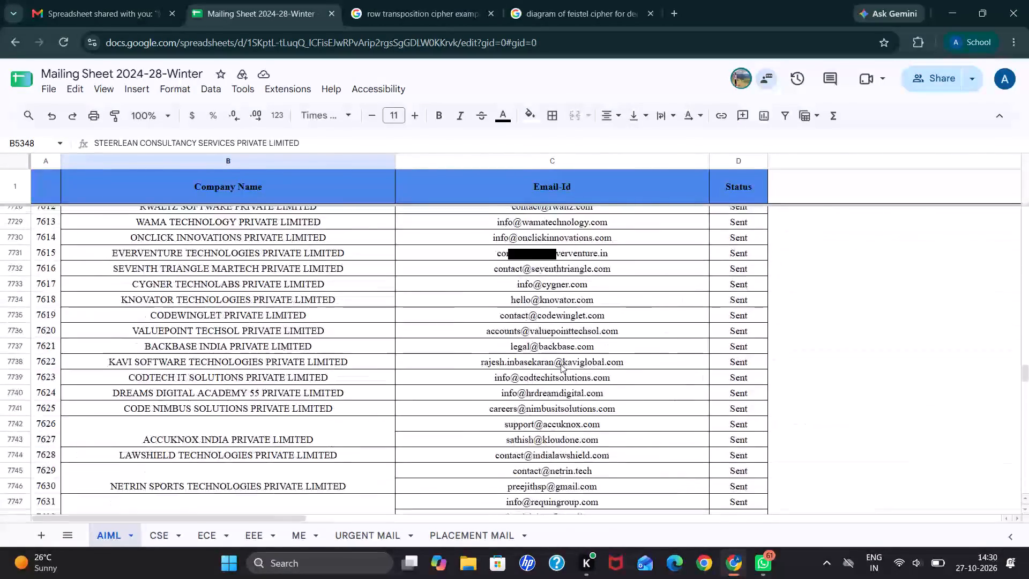
scroll(561, 364, down, 16)
scroll(561, 364, up, 11)
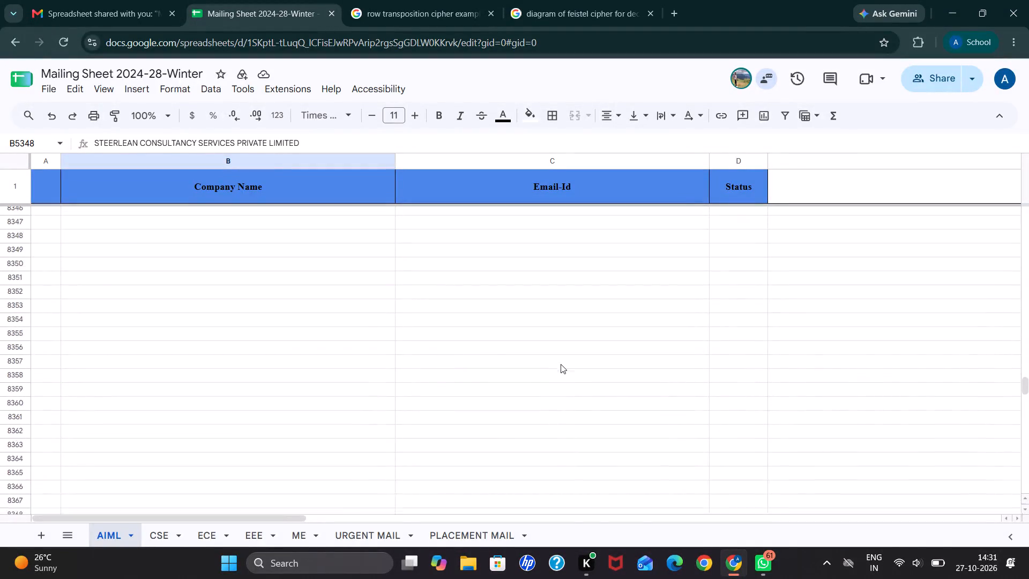
scroll(561, 364, up, 11)
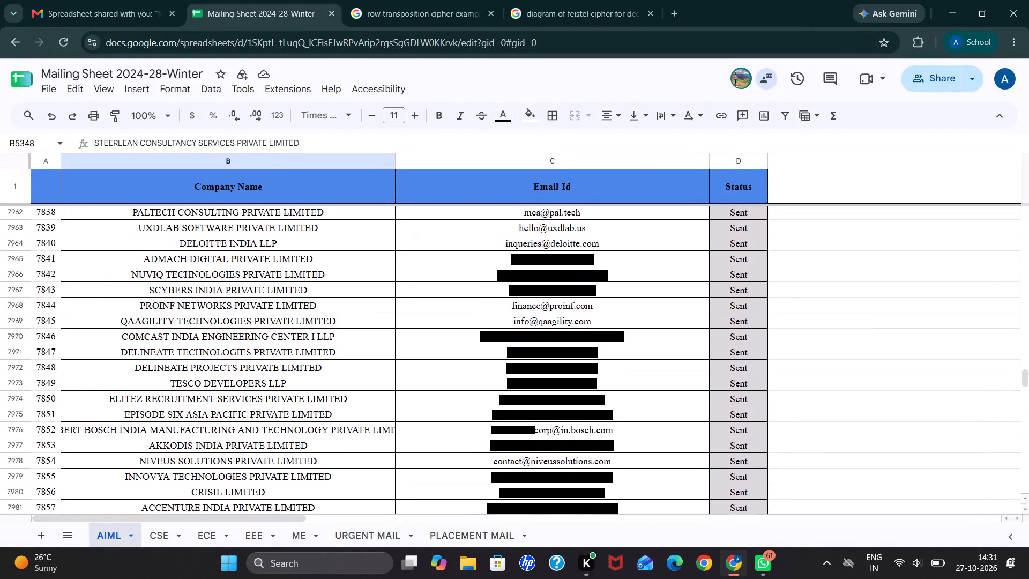
scroll(450, 359, down, 11)
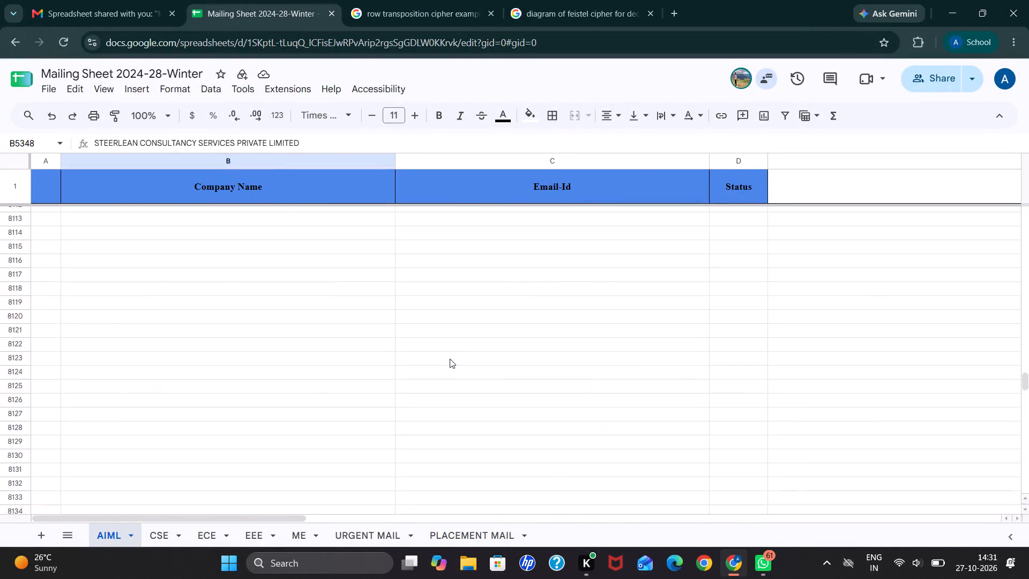
scroll(450, 359, up, 10)
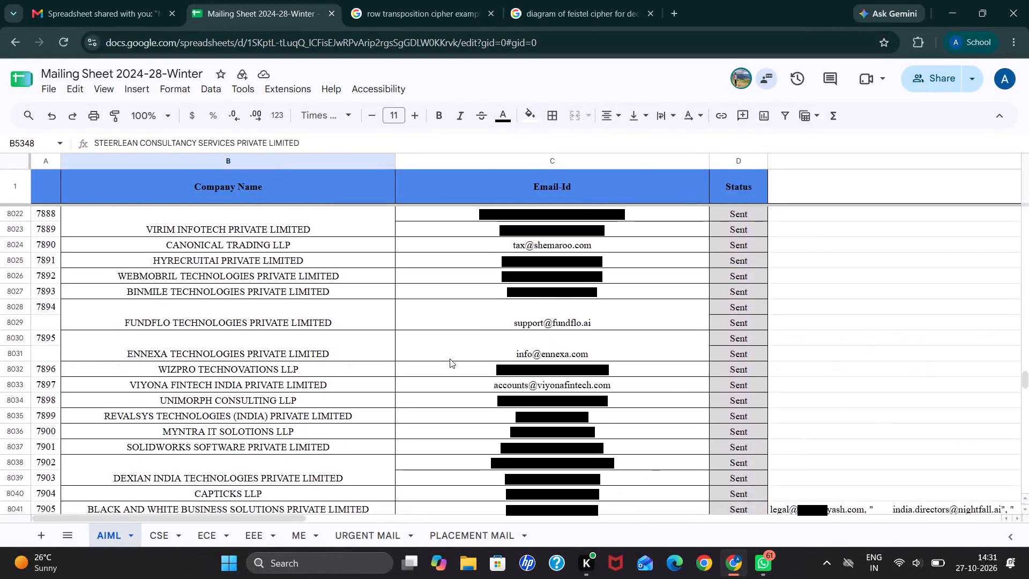
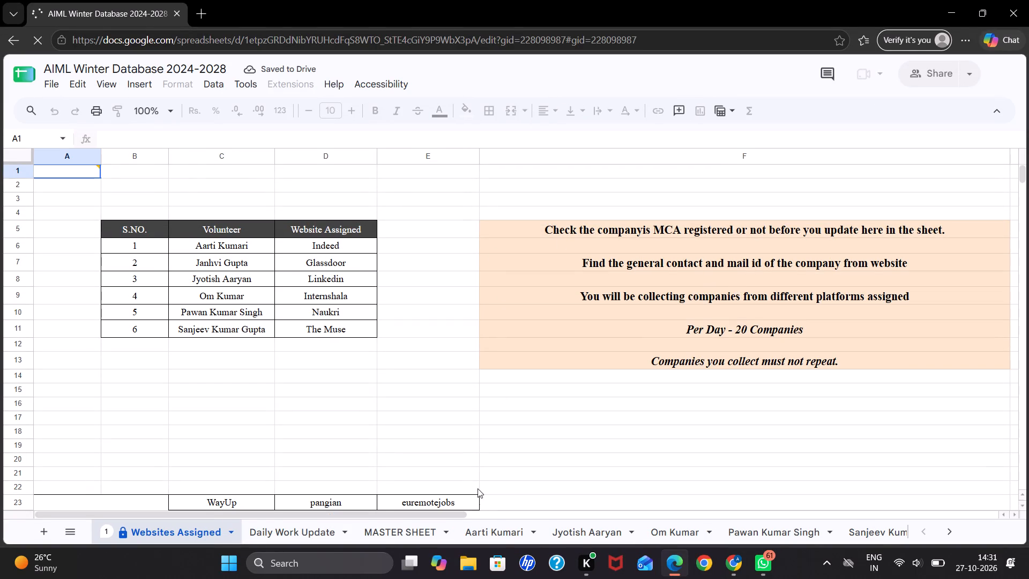
Open the company sheet of the first listed volunteer, who is assigned the Indeed website.
click(497, 531)
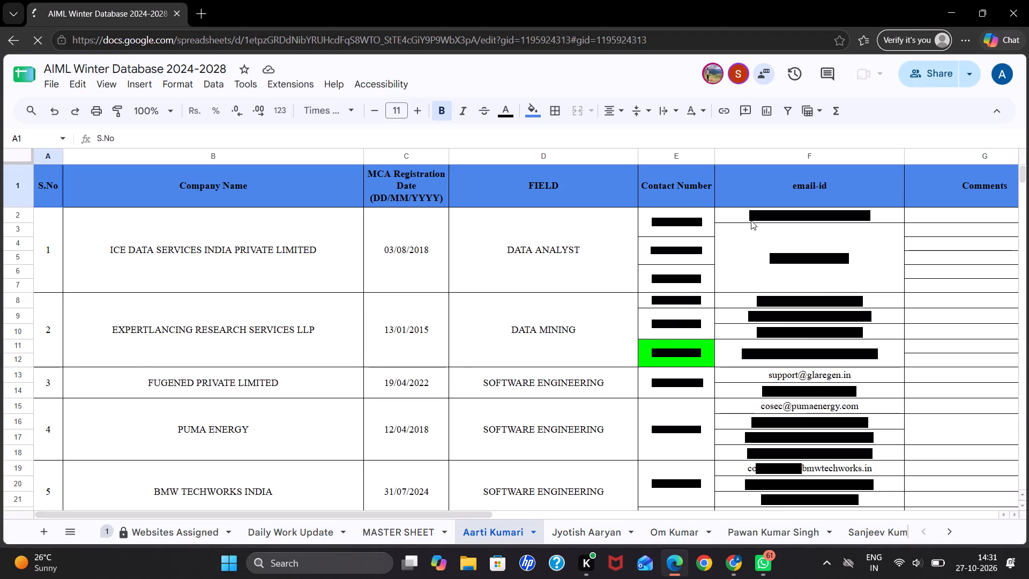
Select the email IDs from F2 through F124 in the AIML Winter Database to count the entries.
drag(739, 218, 769, 578)
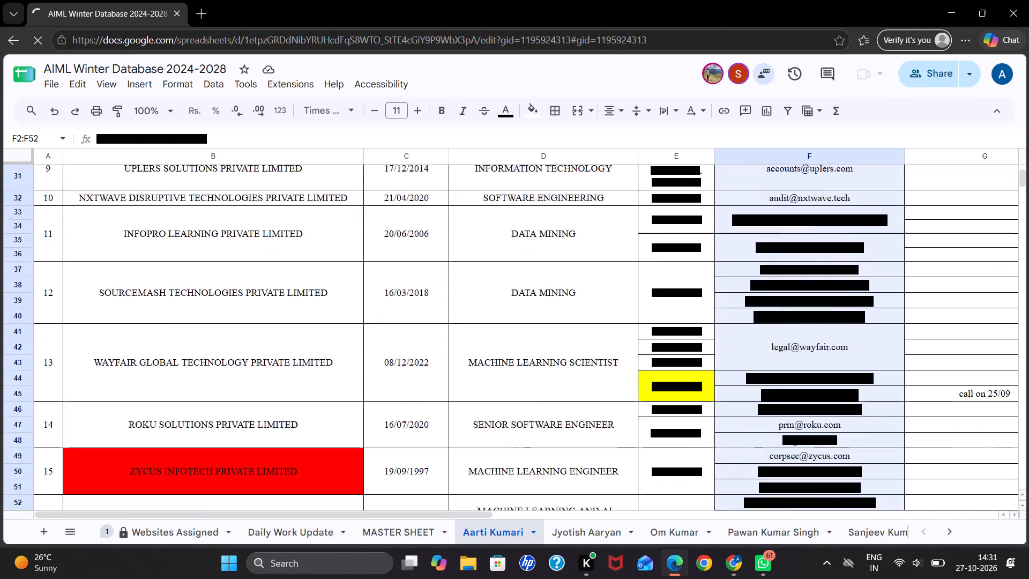
drag(769, 578, 744, 406)
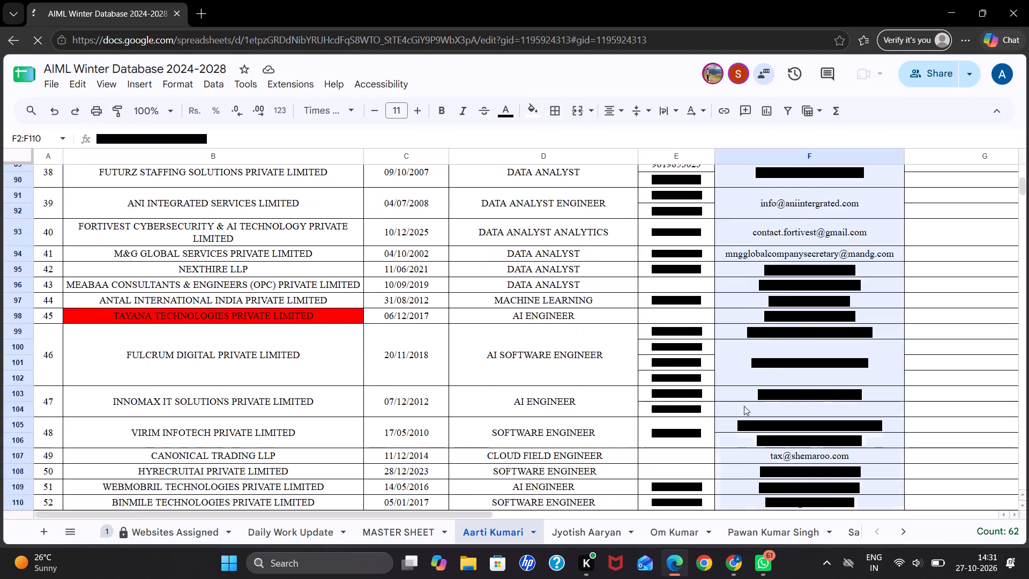
drag(744, 406, 740, 447)
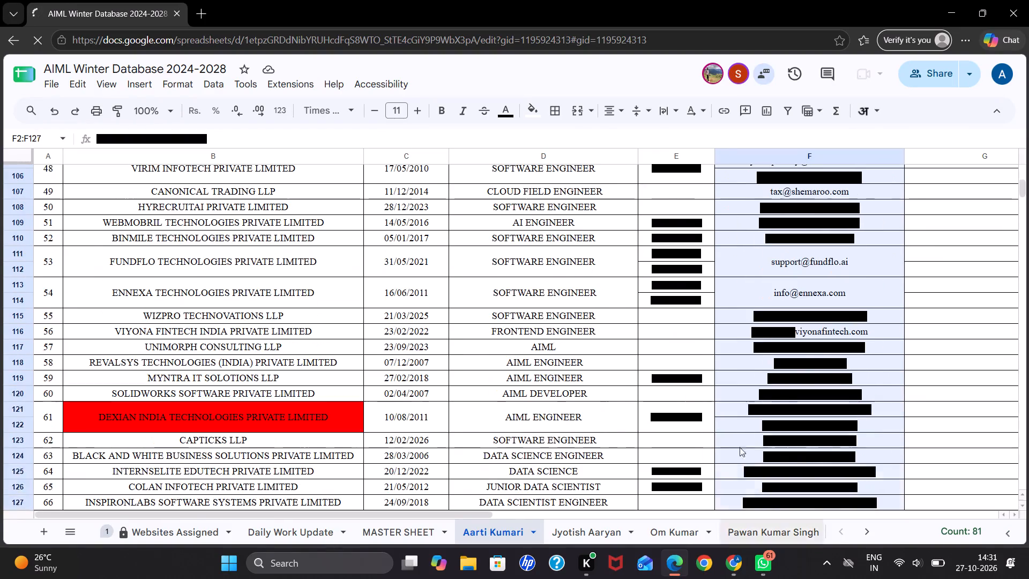
drag(740, 447, 783, 414)
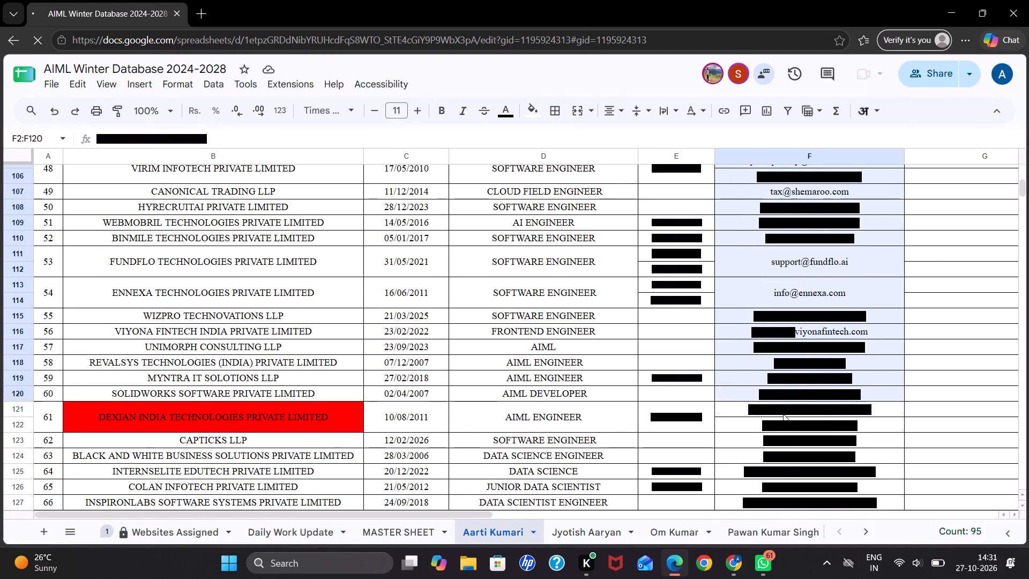
drag(783, 414, 789, 441)
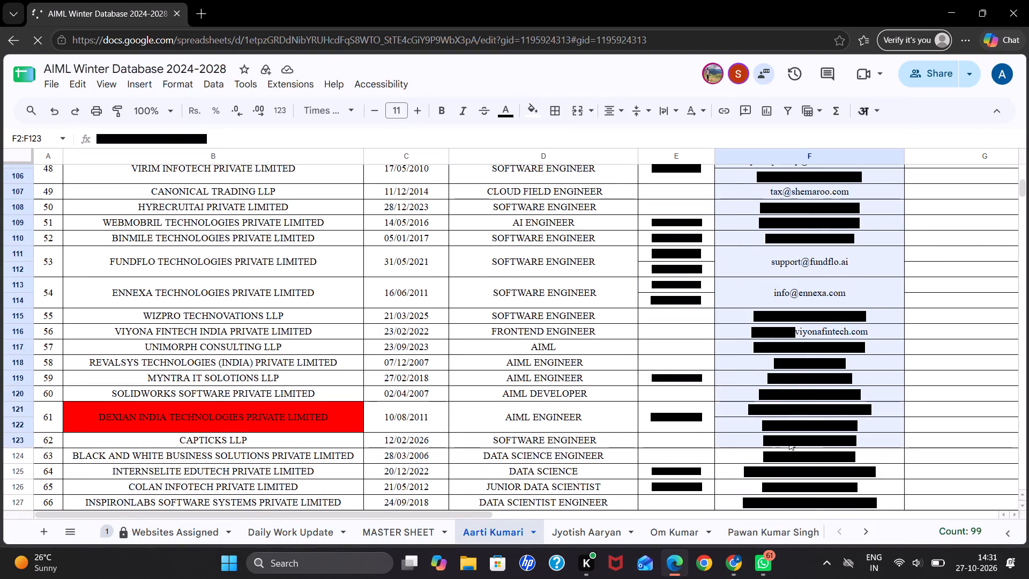
drag(789, 441, 802, 459)
Copy the next batch of email IDs, F125 through F178, from INTERNSELITE EDUTECH to PYLON MANAGEMENT CONSULTING.
scroll(802, 459, down, 4)
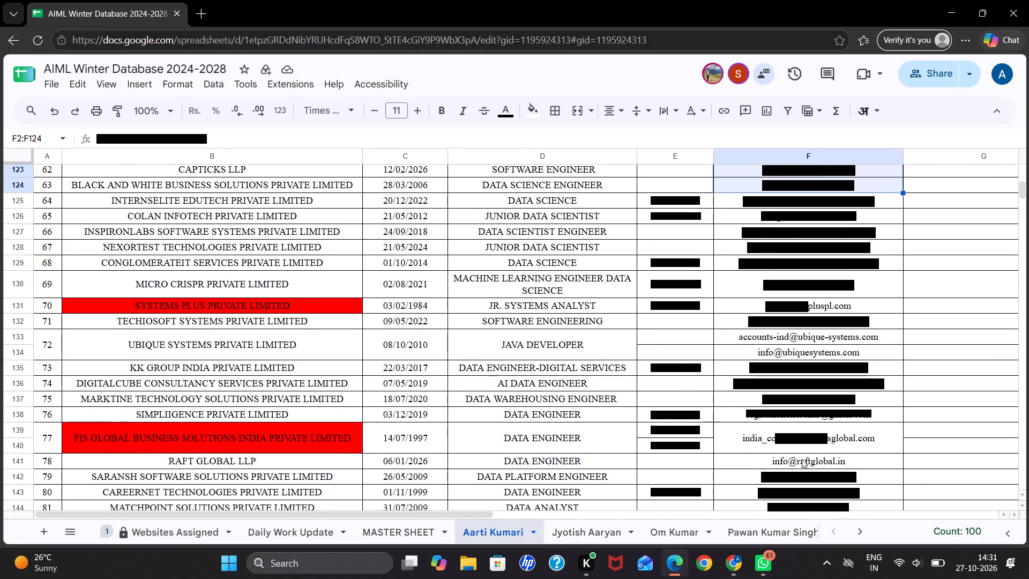
scroll(802, 459, down, 1)
click(728, 201)
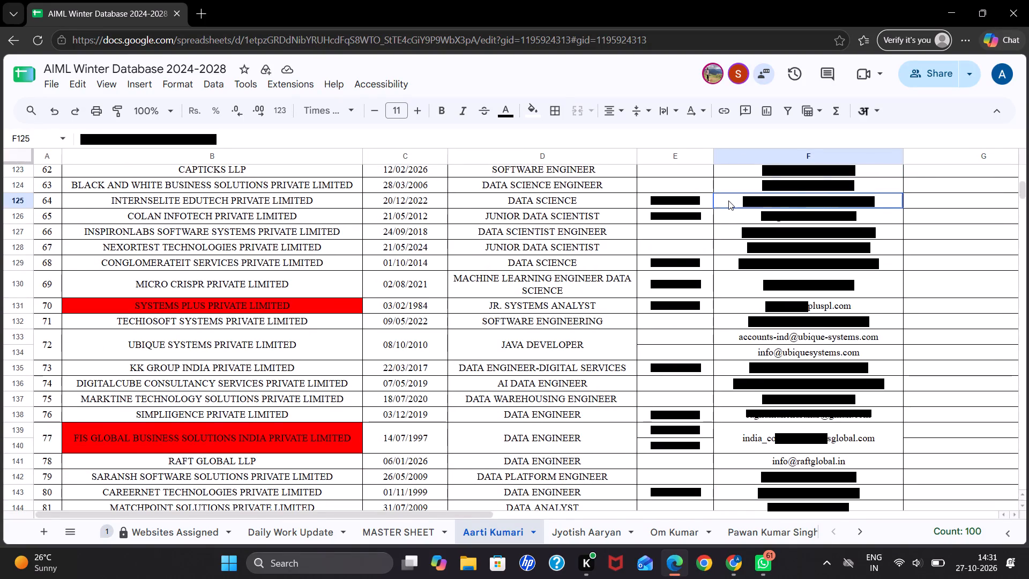
drag(728, 201, 818, 446)
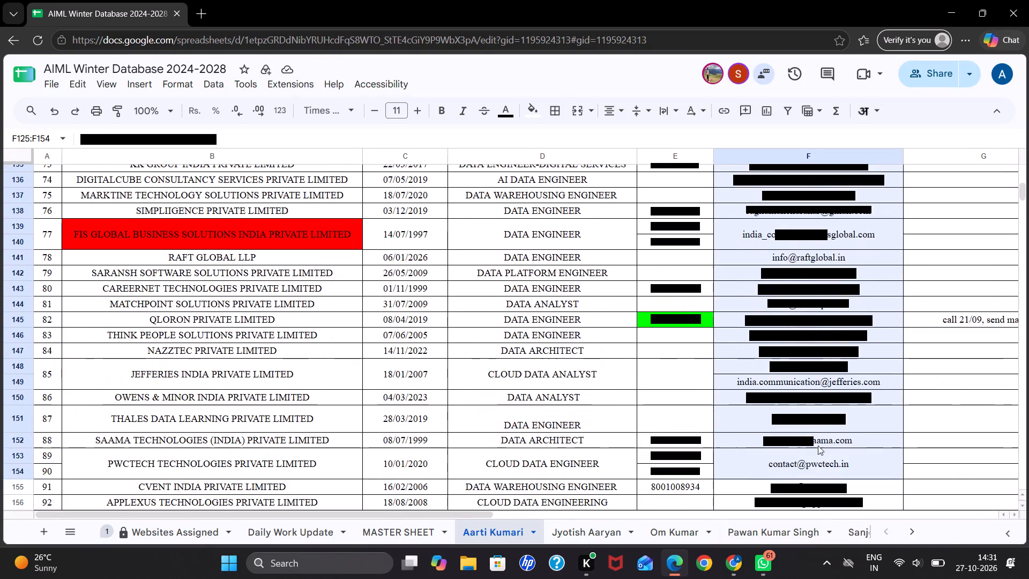
drag(818, 446, 785, 435)
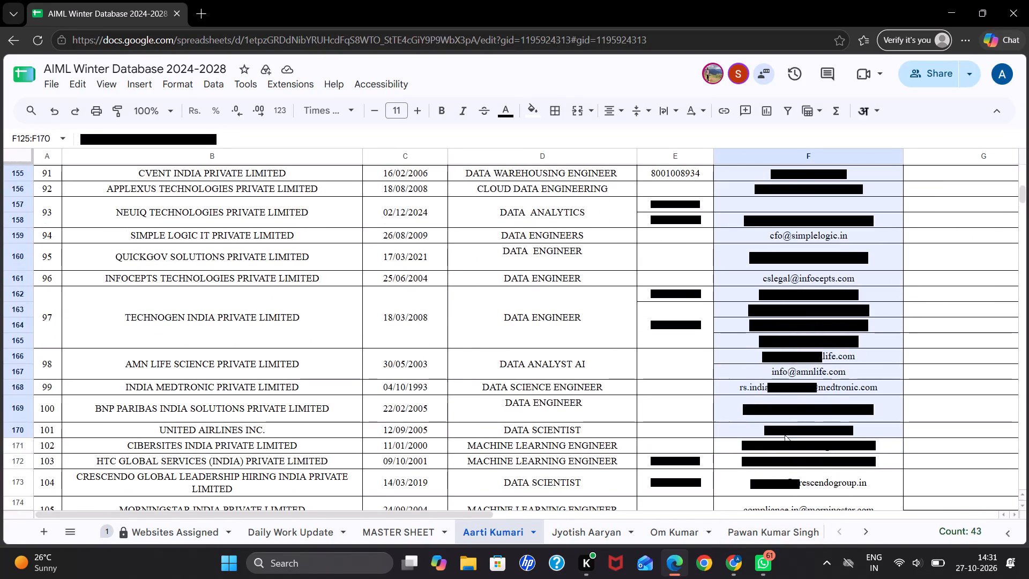
drag(785, 435, 791, 338)
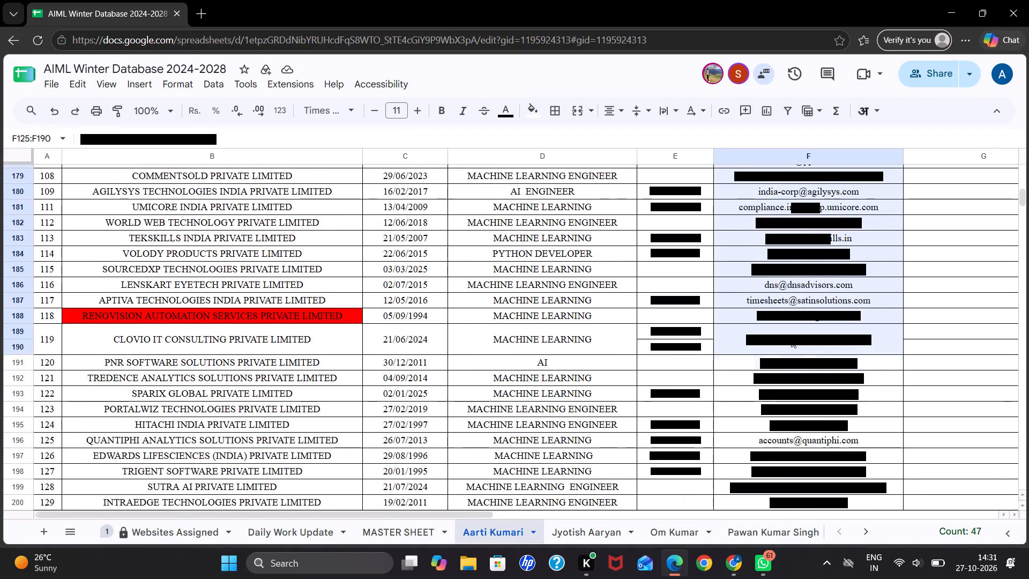
drag(791, 338, 785, 194)
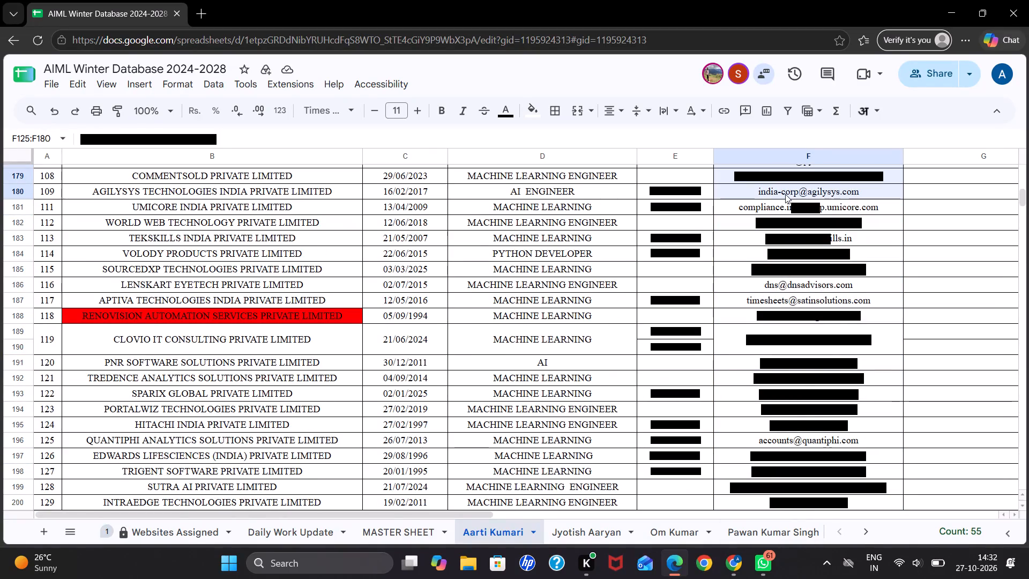
drag(785, 194, 785, 172)
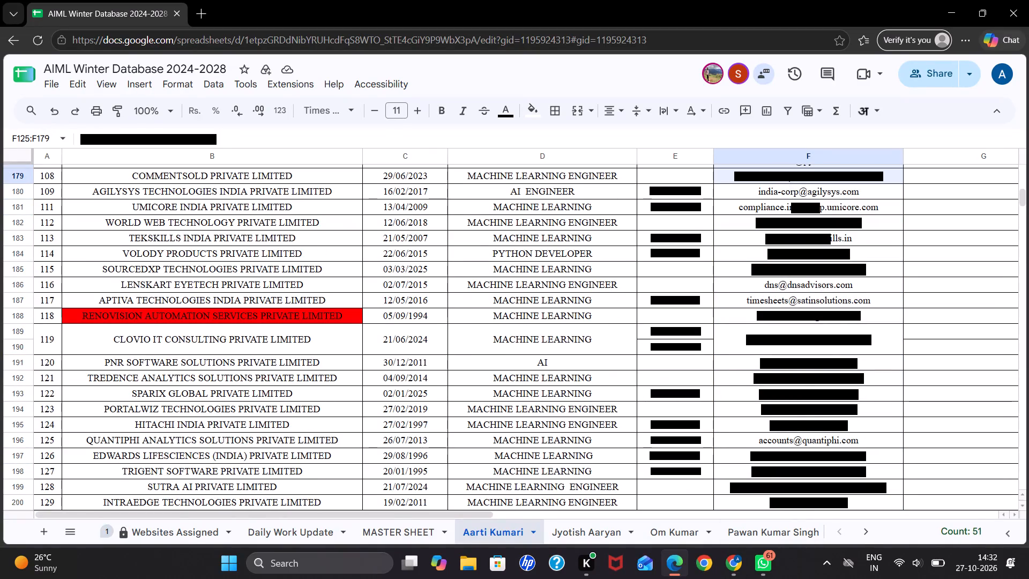
drag(785, 172, 785, 169)
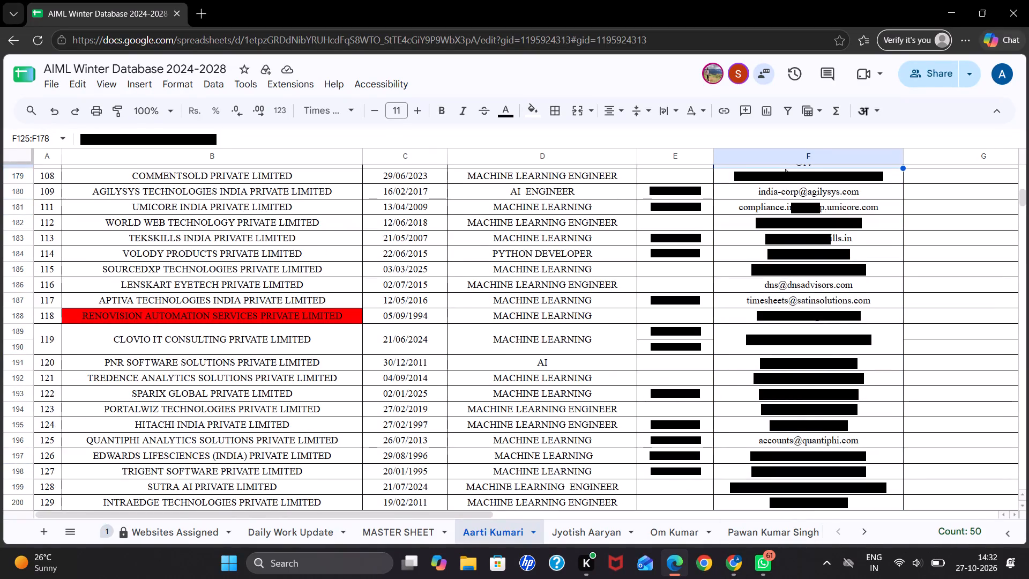
key(ctrl+c)
scroll(785, 169, up, 3)
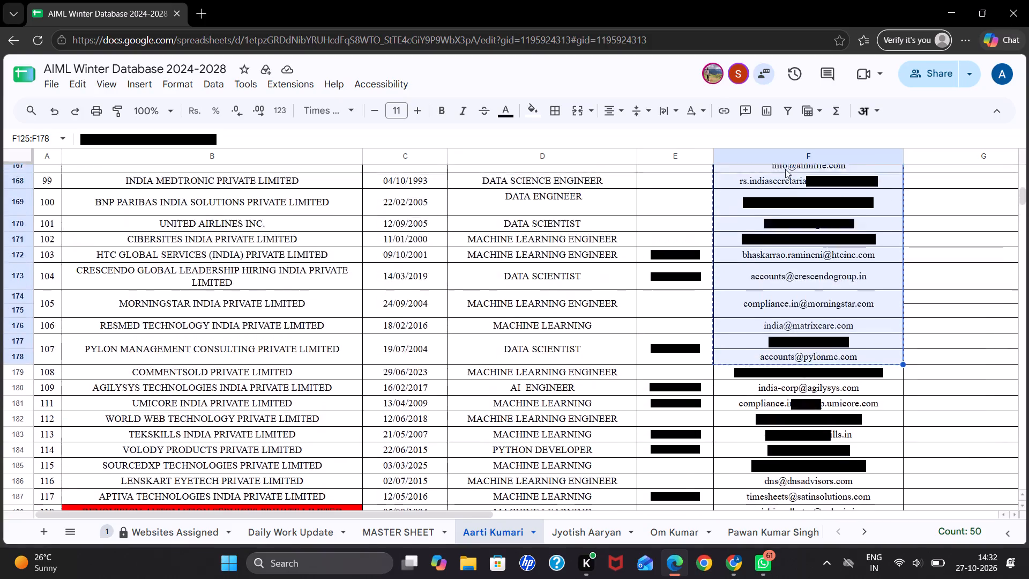
scroll(785, 169, up, 1)
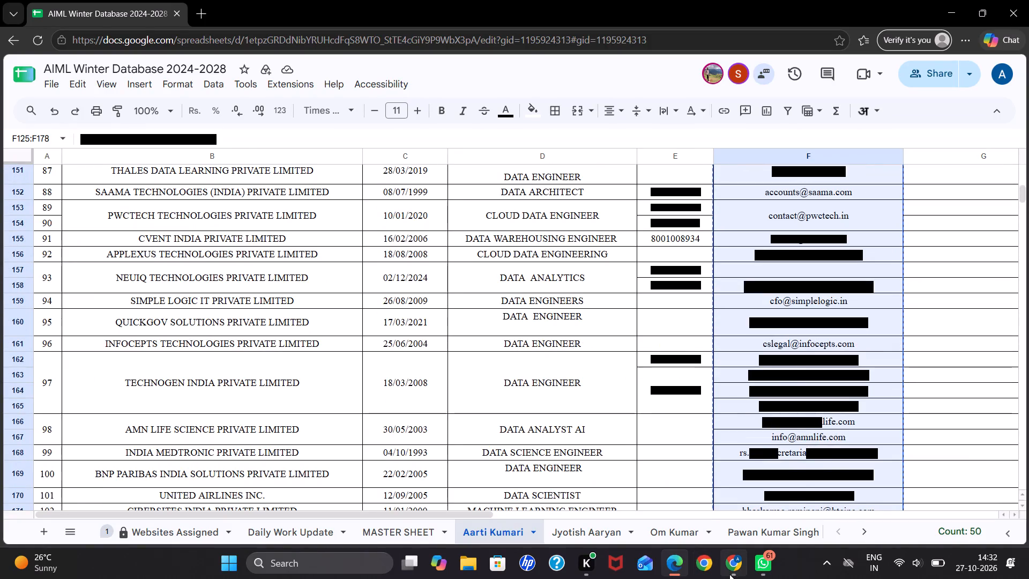
Switch to the Mailing Sheet 2024-28-Winter in Chrome and paste the copied email IDs into the Email-Id column starting at C8042.
click(731, 573)
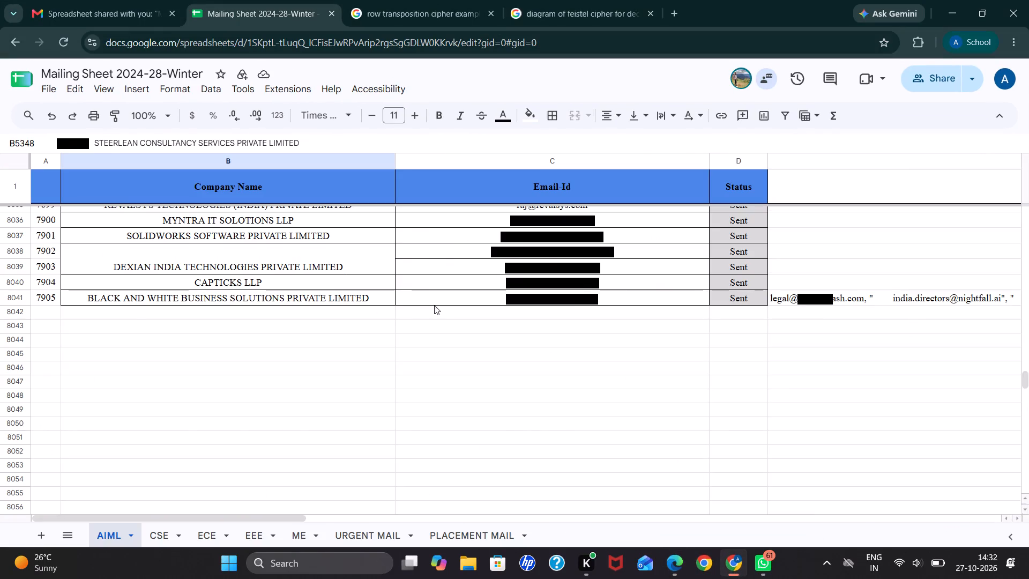
drag(436, 314, 512, 578)
key(ctrl+v)
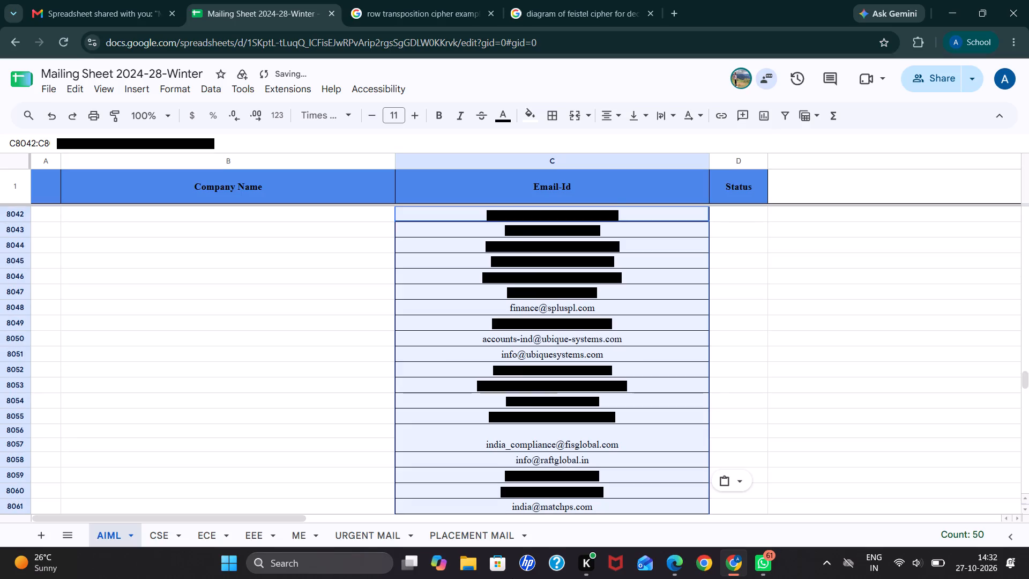
scroll(490, 465, right, 1)
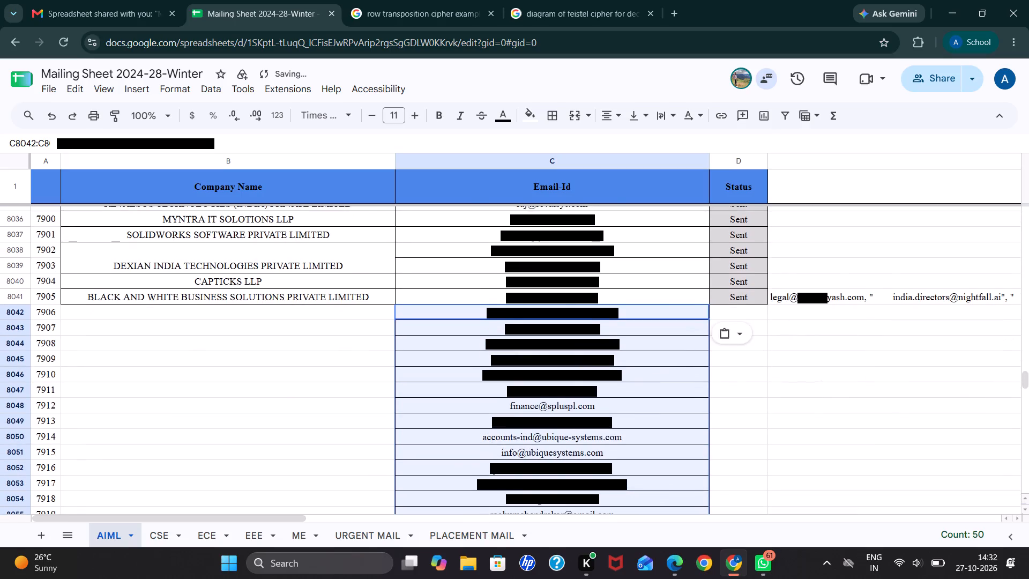
Return to the AIML Winter Database in Edge and copy the matching company names, B125 through B178.
click(684, 567)
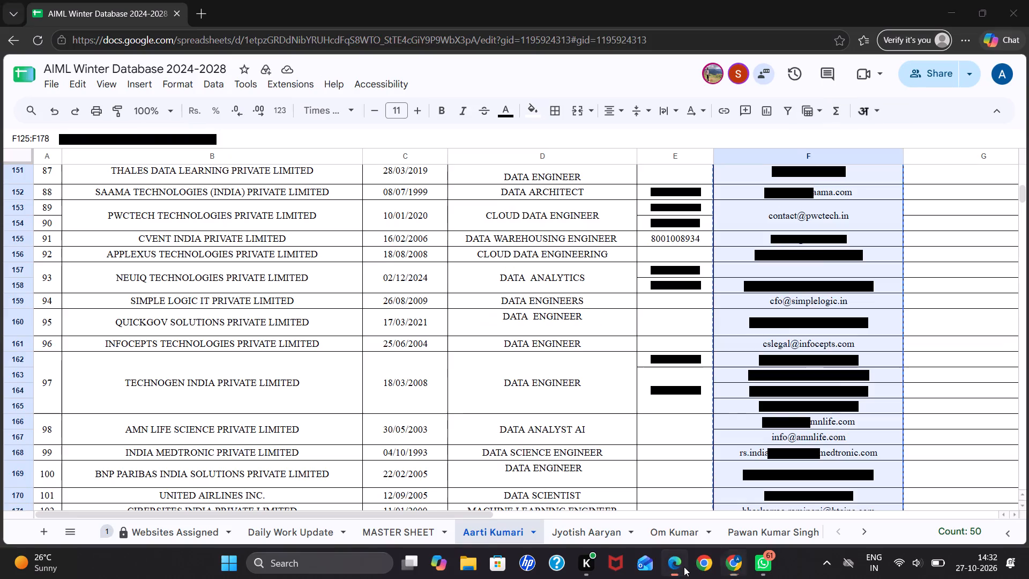
scroll(638, 398, up, 6)
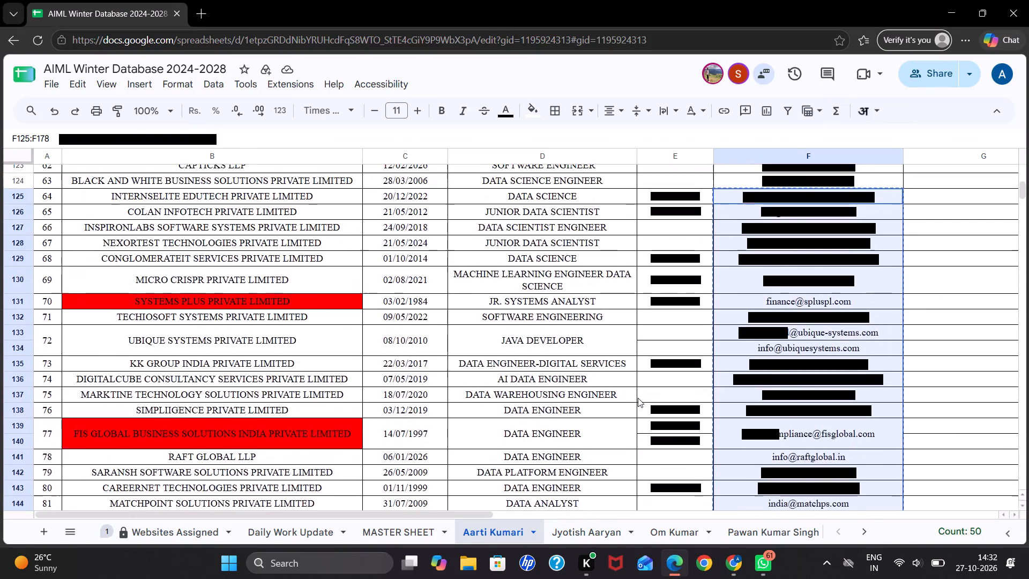
scroll(638, 398, up, 1)
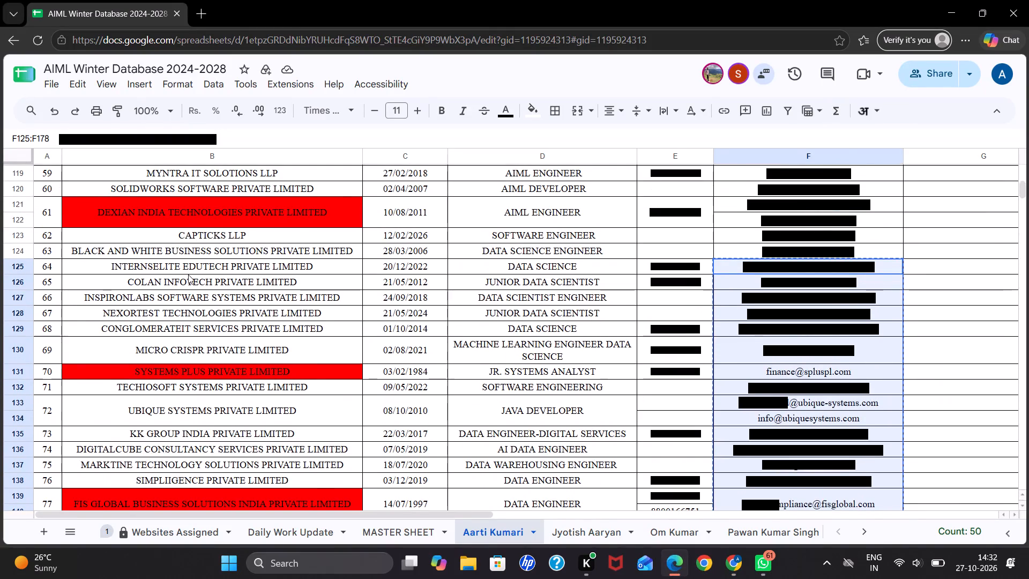
drag(90, 269, 140, 442)
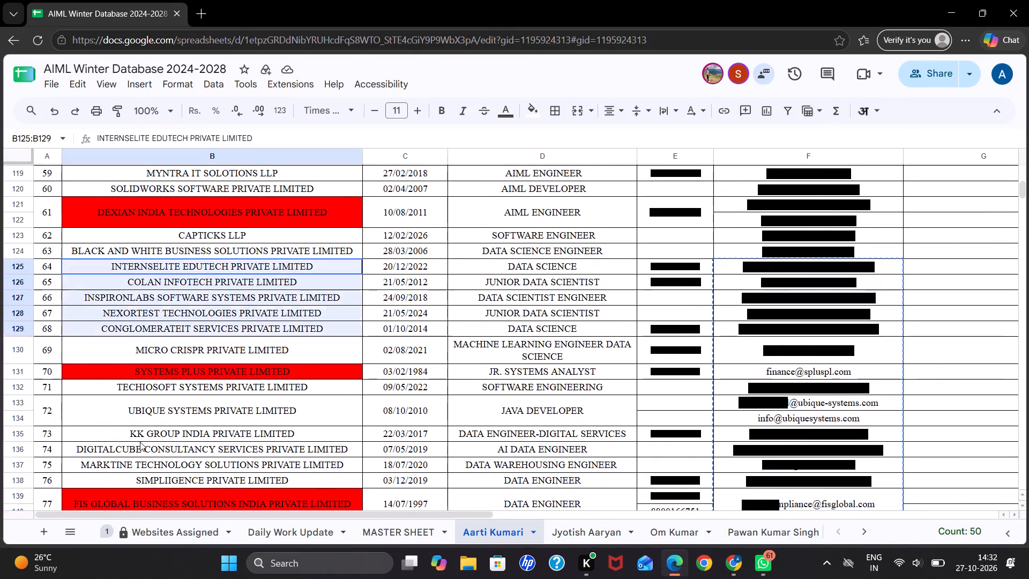
drag(140, 442, 188, 199)
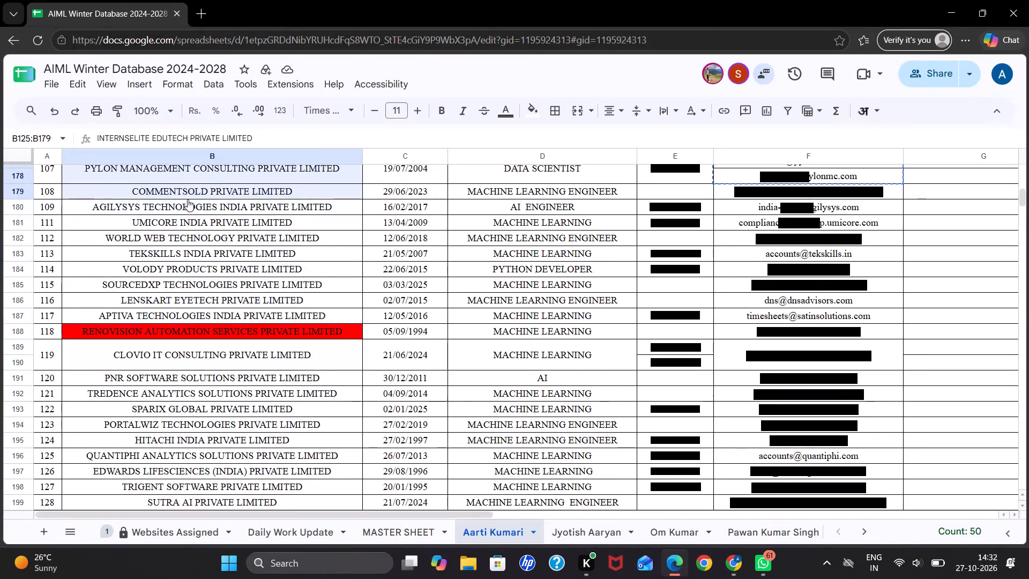
drag(188, 199, 187, 177)
key(ctrl+c)
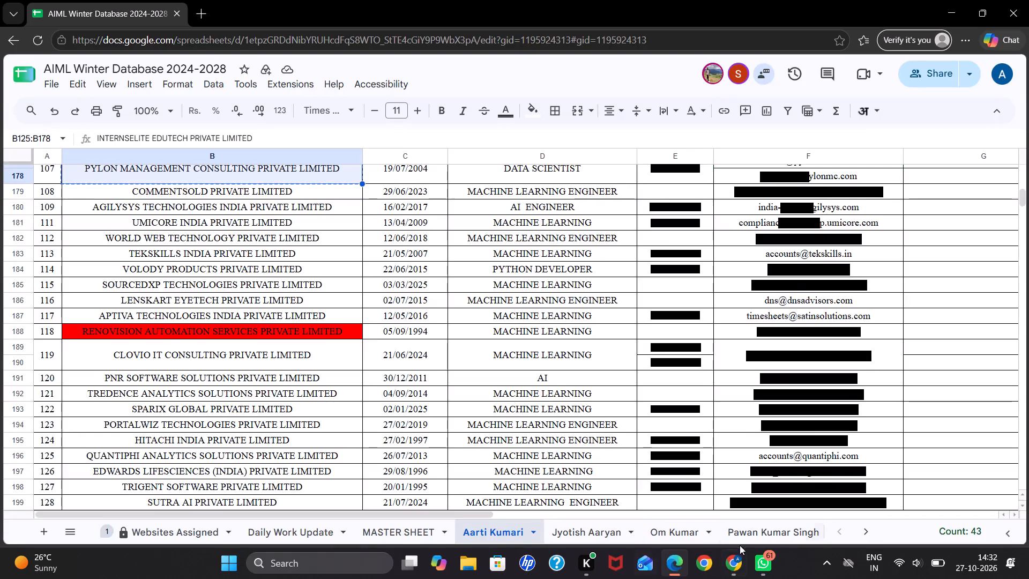
Switch to the mailing sheet in Chrome and paste the copied company names into the Company Name column starting at B8042.
click(734, 565)
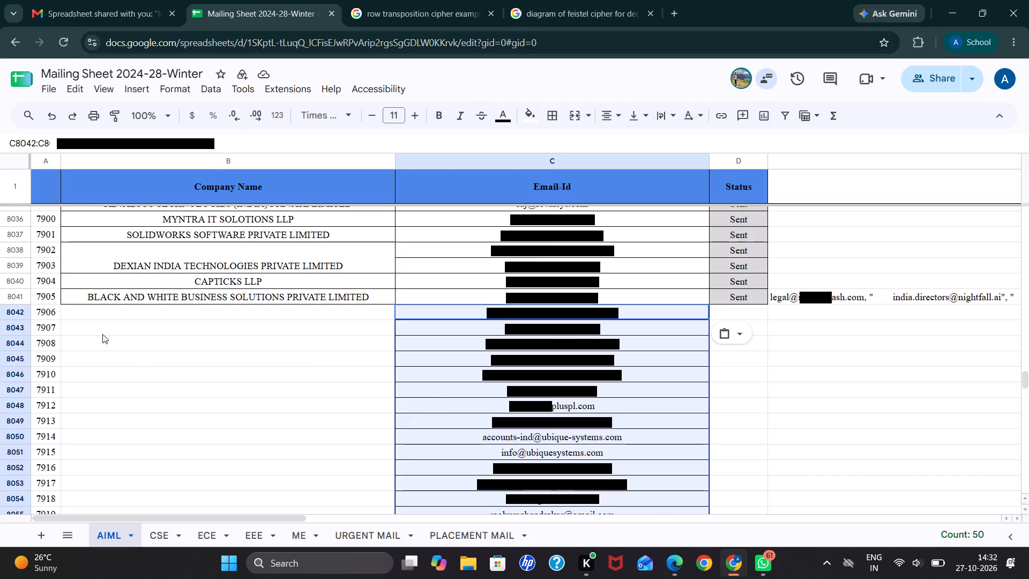
drag(99, 315, 233, 545)
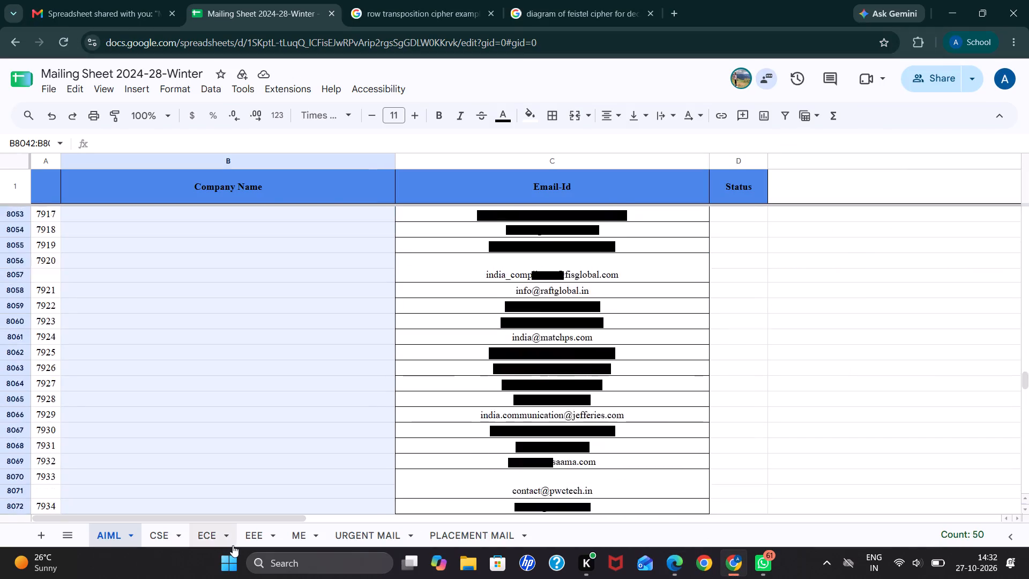
drag(233, 545, 233, 545)
key(ctrl+v)
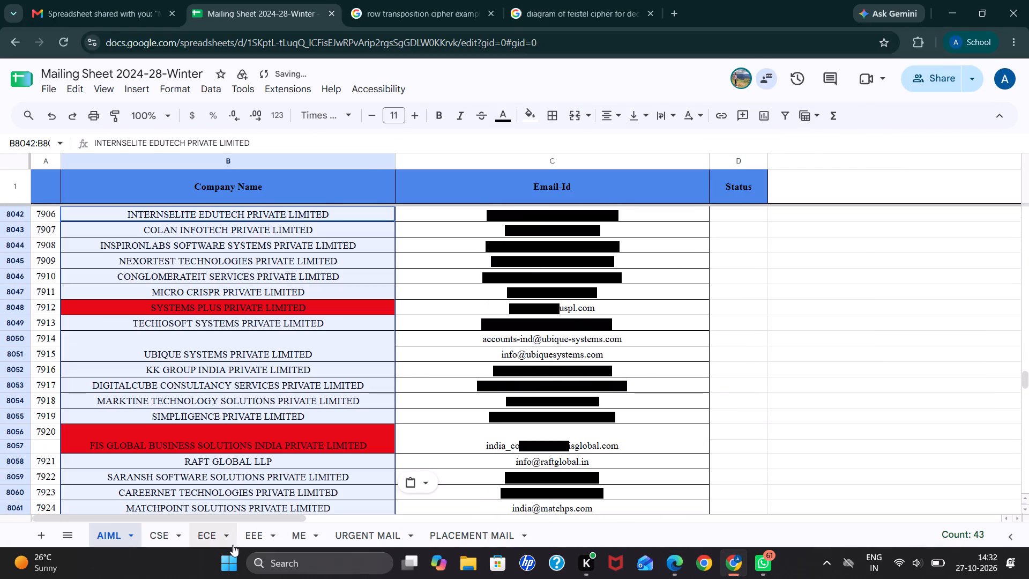
Change the fill of the red SYSTEMS PLUS and FIS GLOBAL BUSINESS SOLUTIONS INDIA name cells to white and check the other added rows.
click(503, 323)
scroll(503, 323, down, 1)
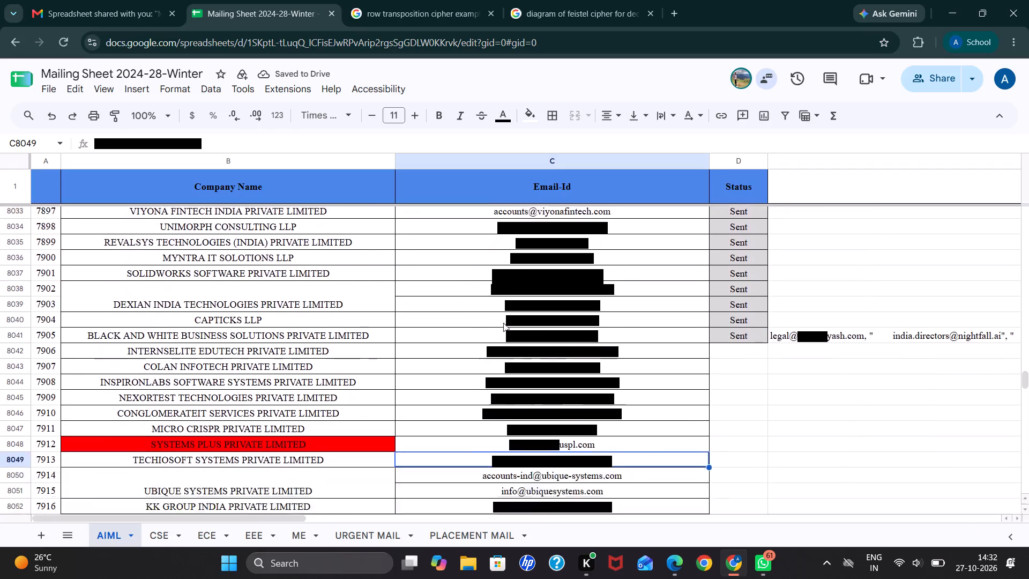
scroll(503, 323, down, 1)
click(361, 330)
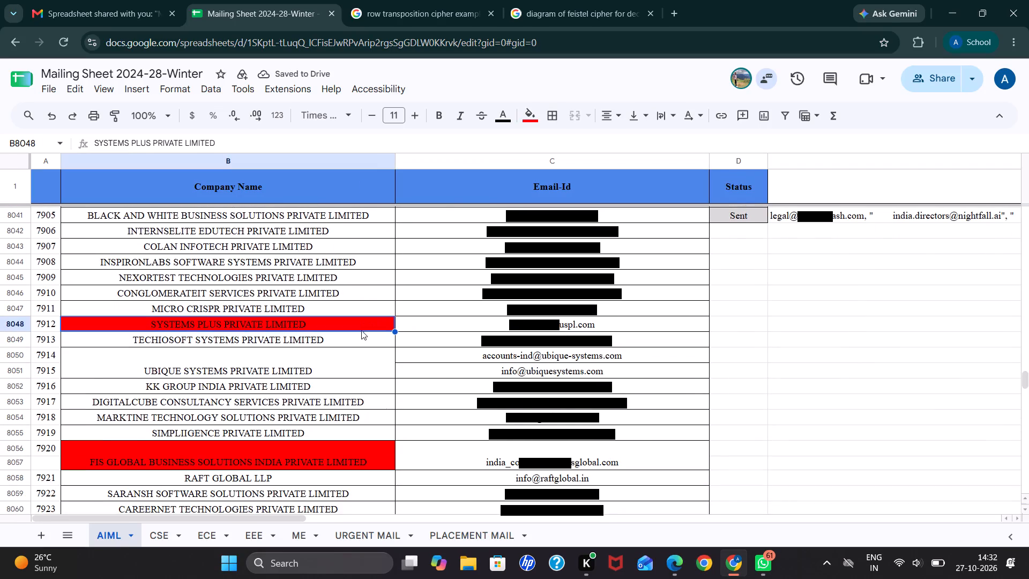
click(525, 116)
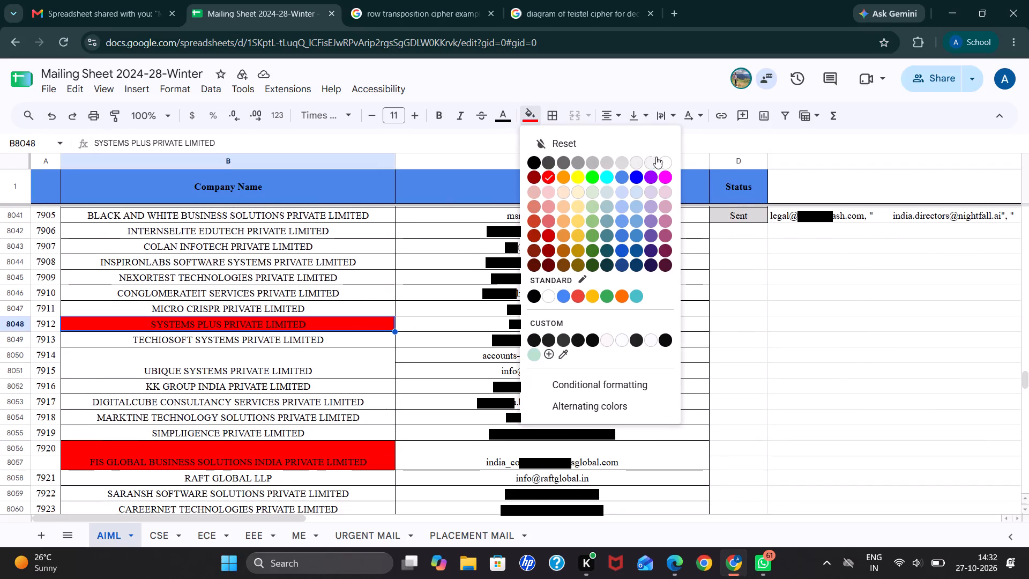
click(664, 162)
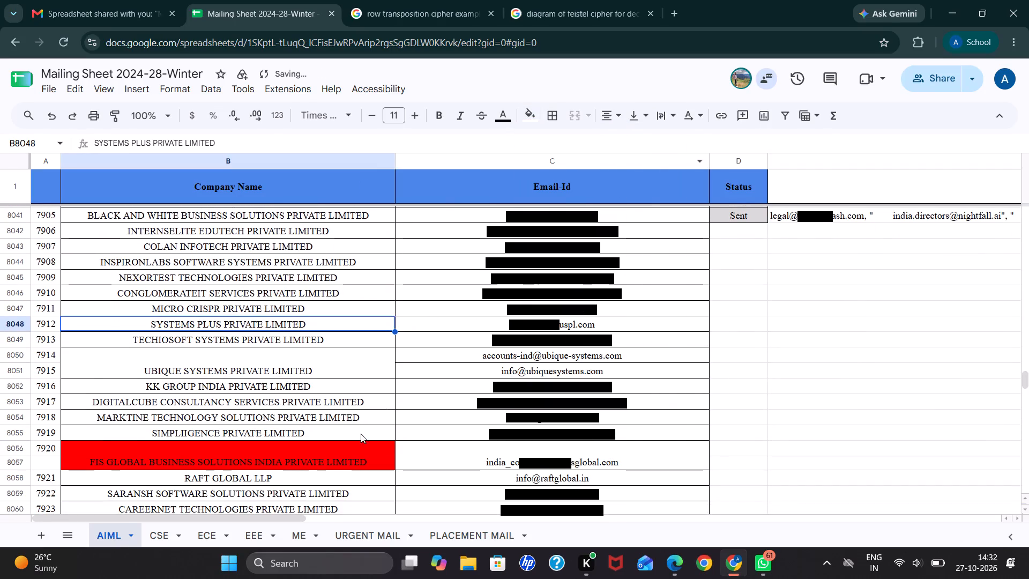
click(357, 455)
click(527, 114)
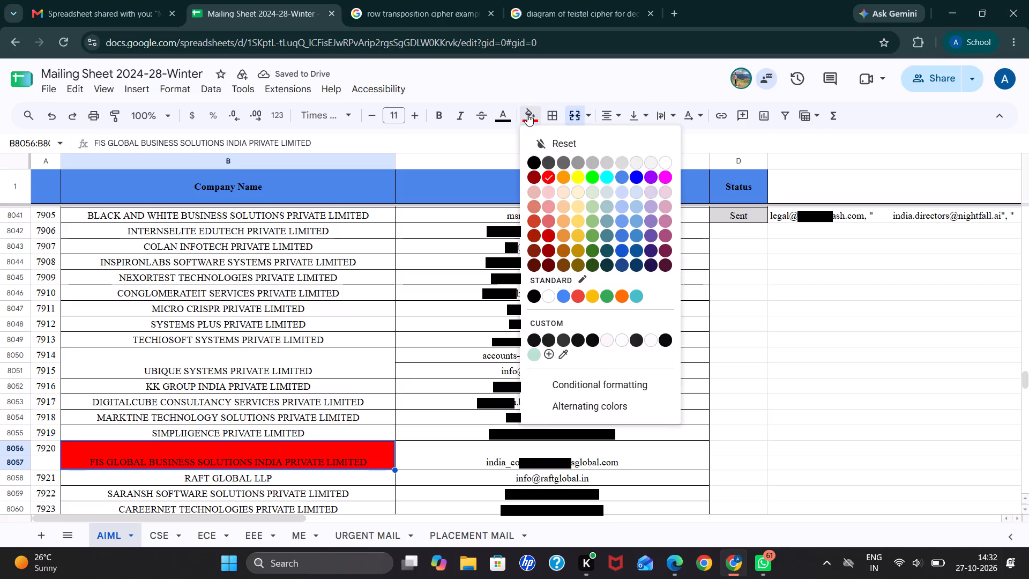
click(667, 165)
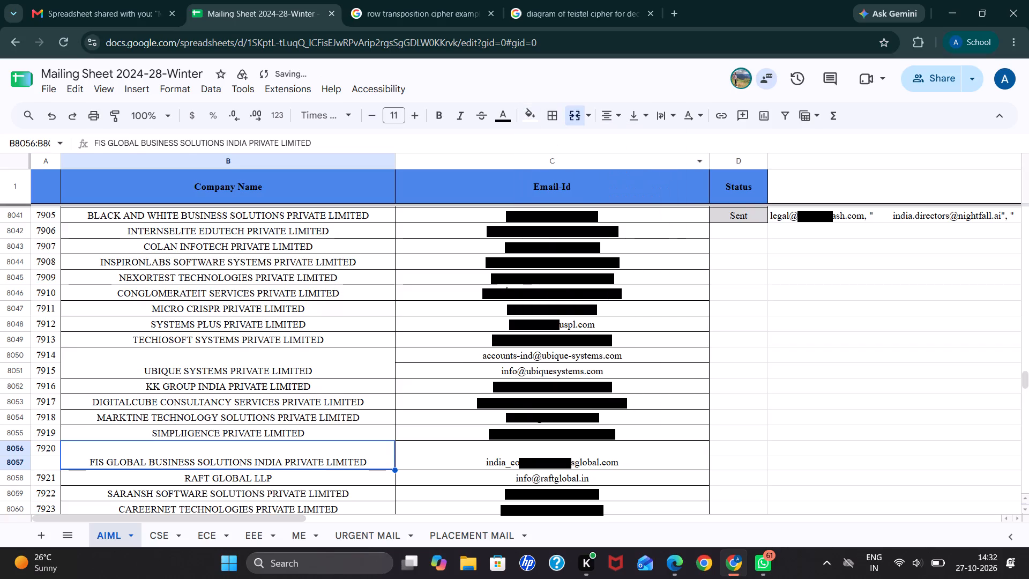
scroll(471, 329, down, 10)
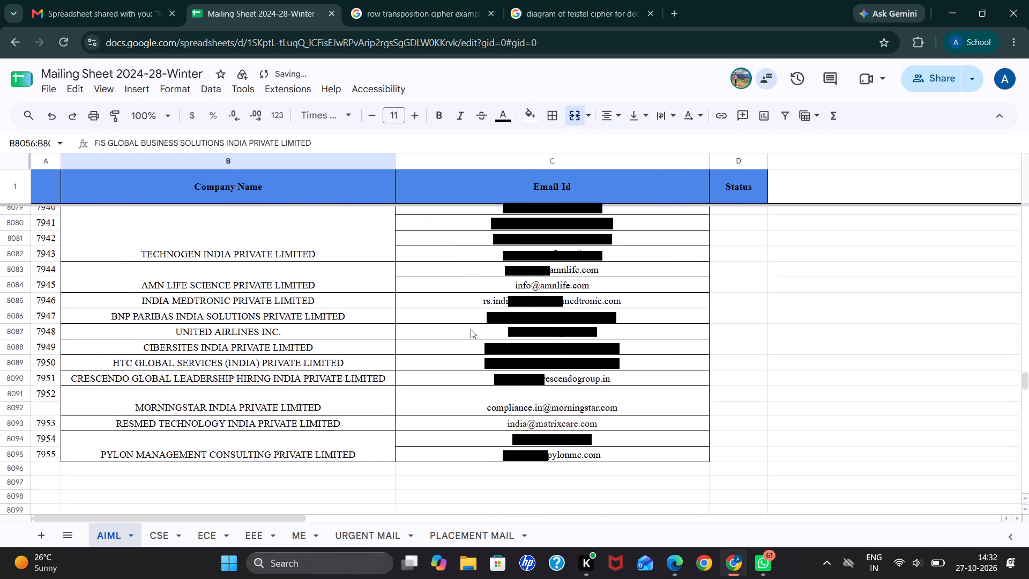
scroll(471, 329, up, 6)
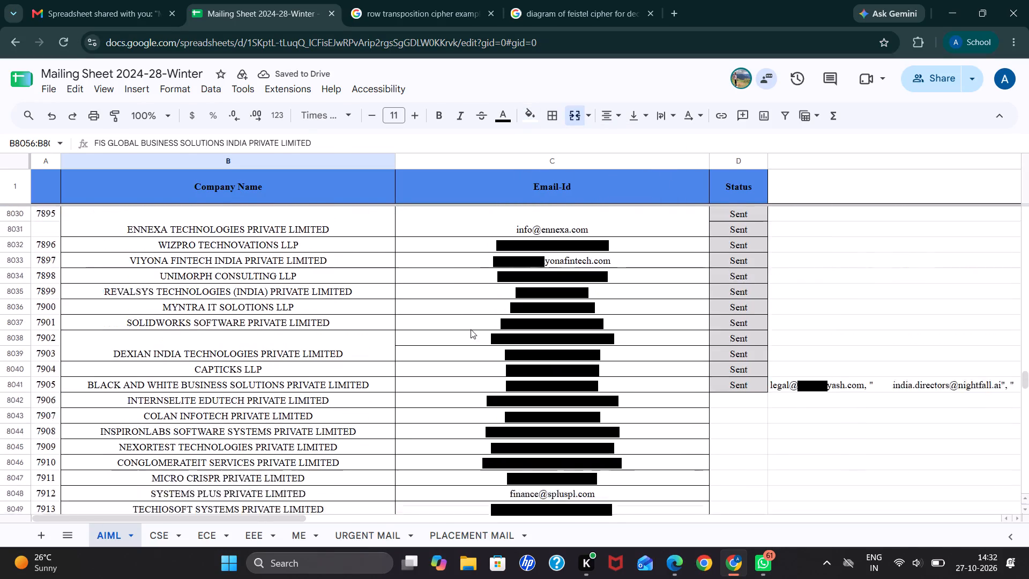
Remove all spaces from the Email-Id column C using Find and replace with an empty replacement.
click(612, 160)
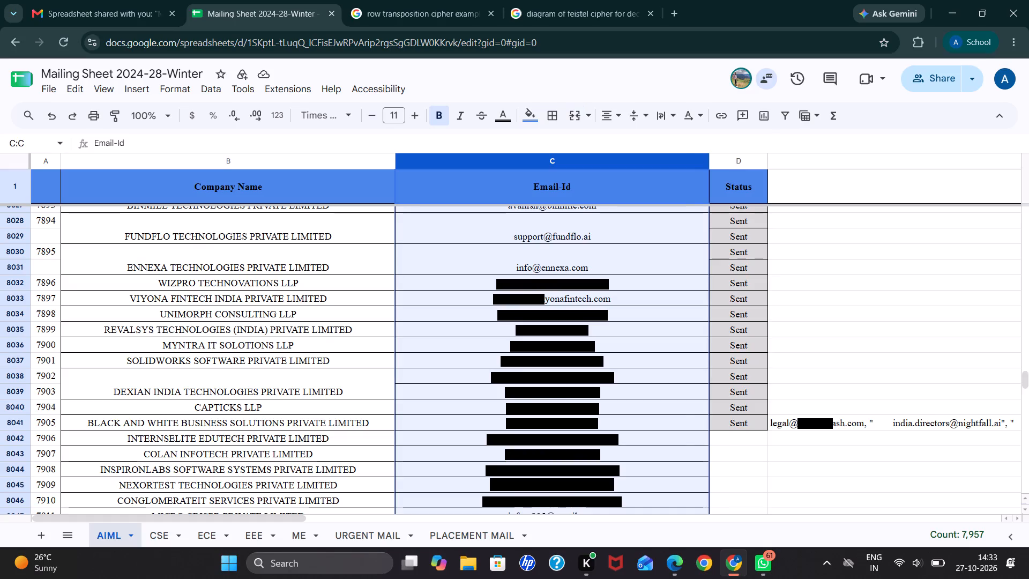
key(ctrl+h)
key(space)
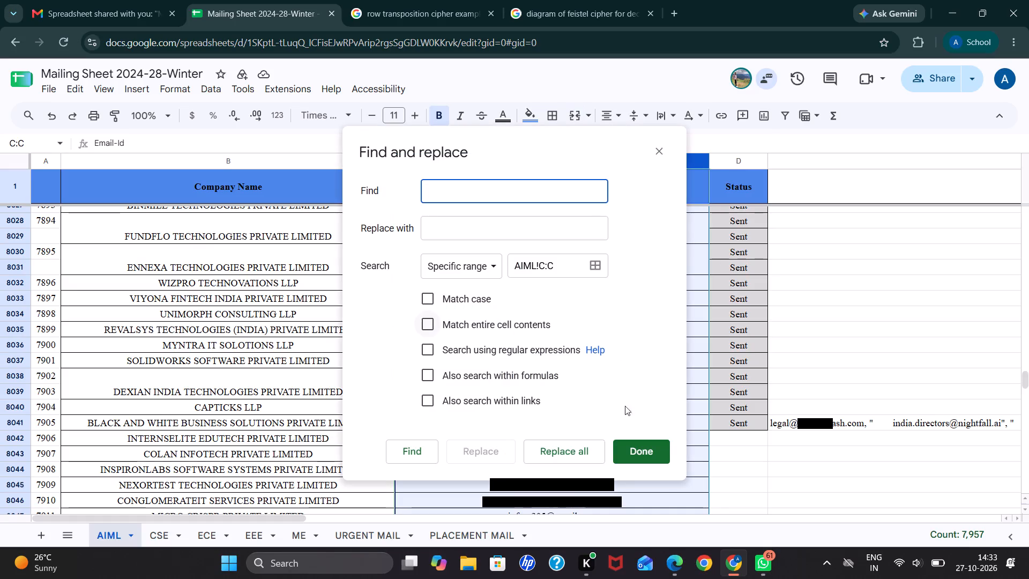
click(569, 451)
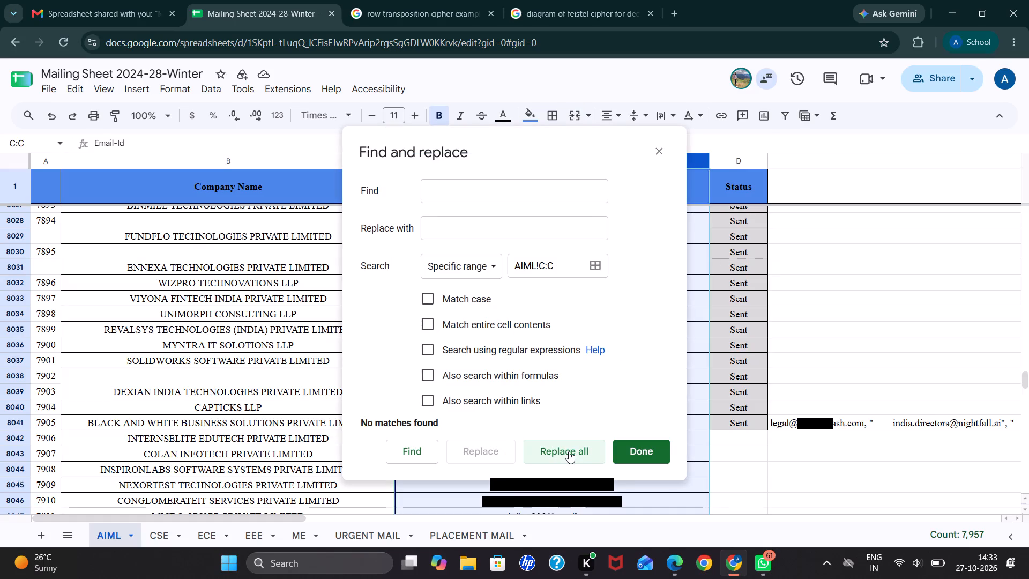
click(660, 151)
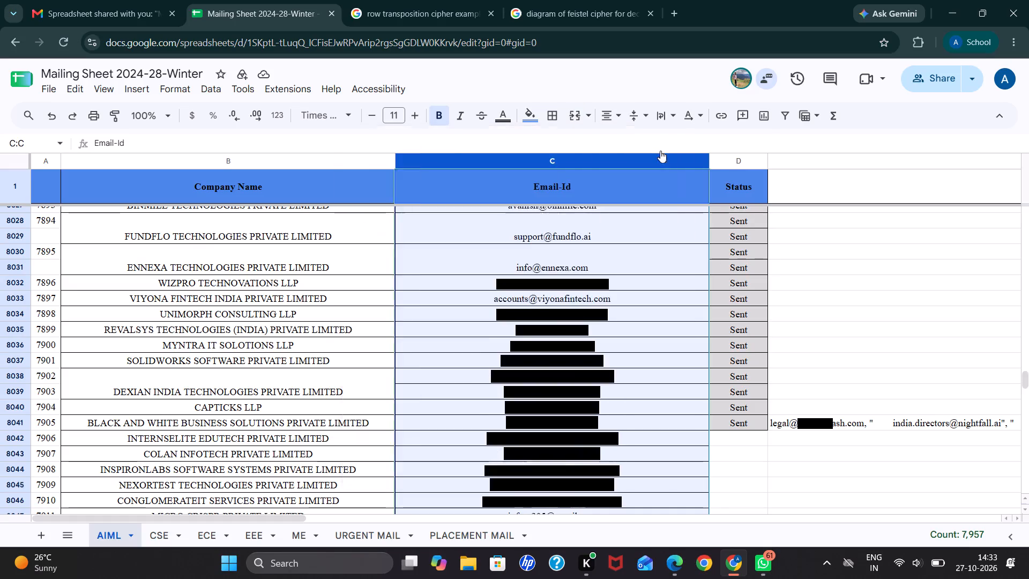
click(841, 432)
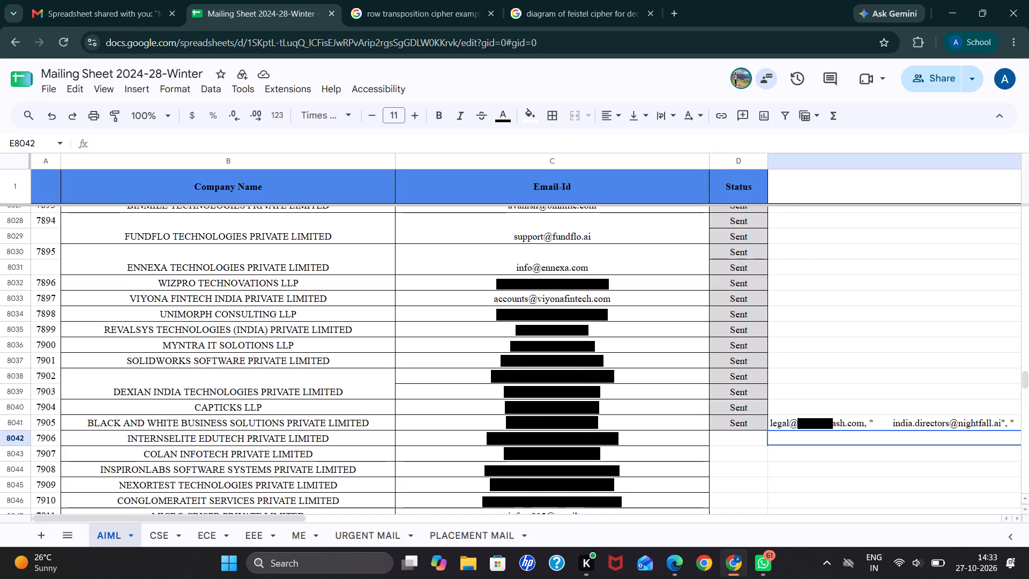
Close the Chrome window containing the mailing sheet.
click(1024, 3)
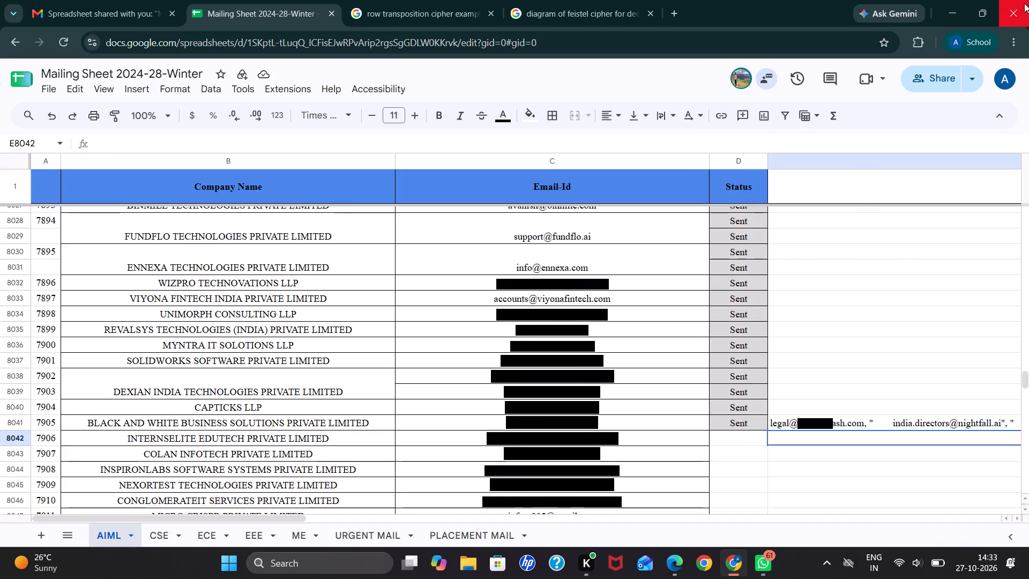
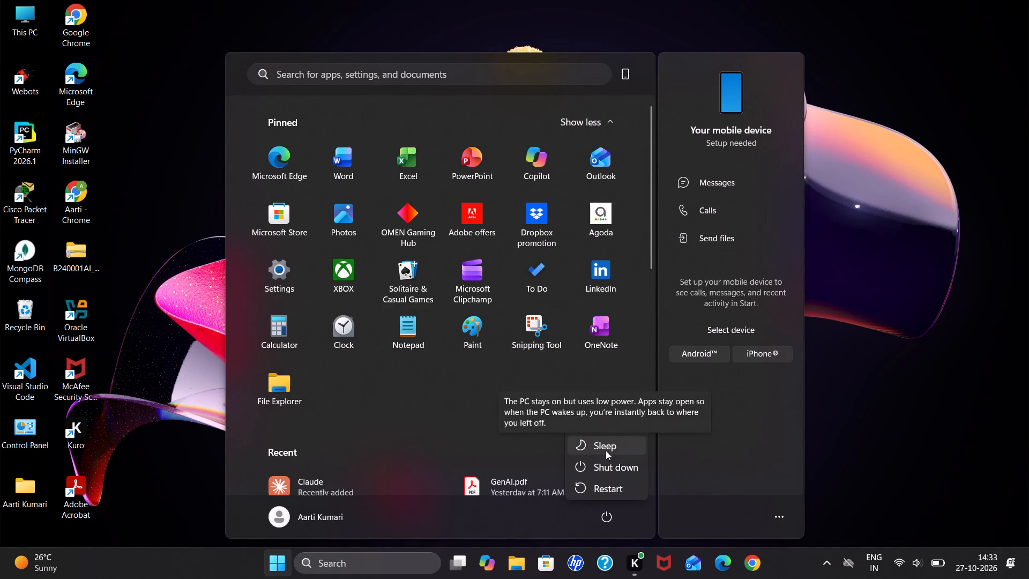
Put the PC to sleep.
click(606, 450)
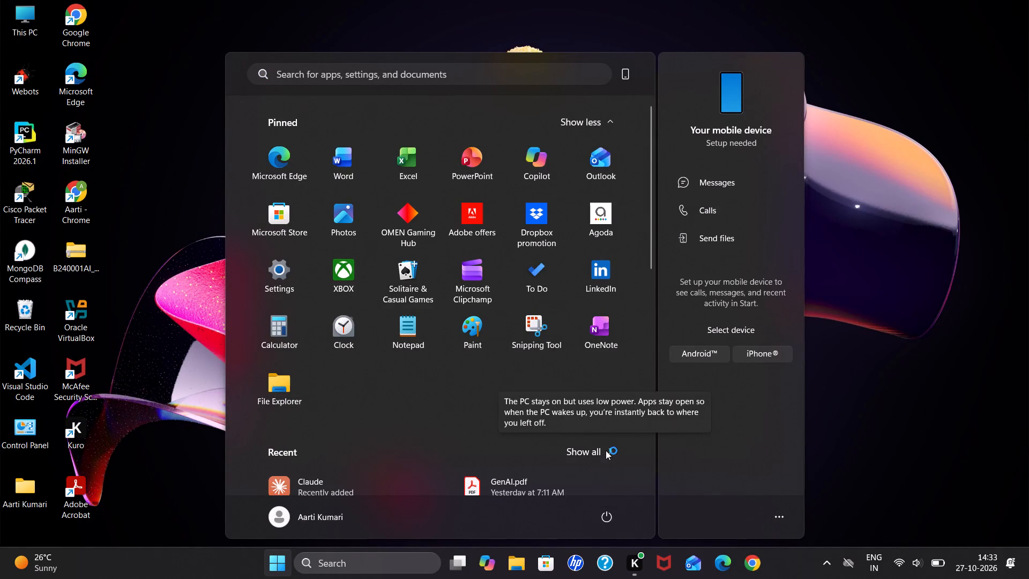